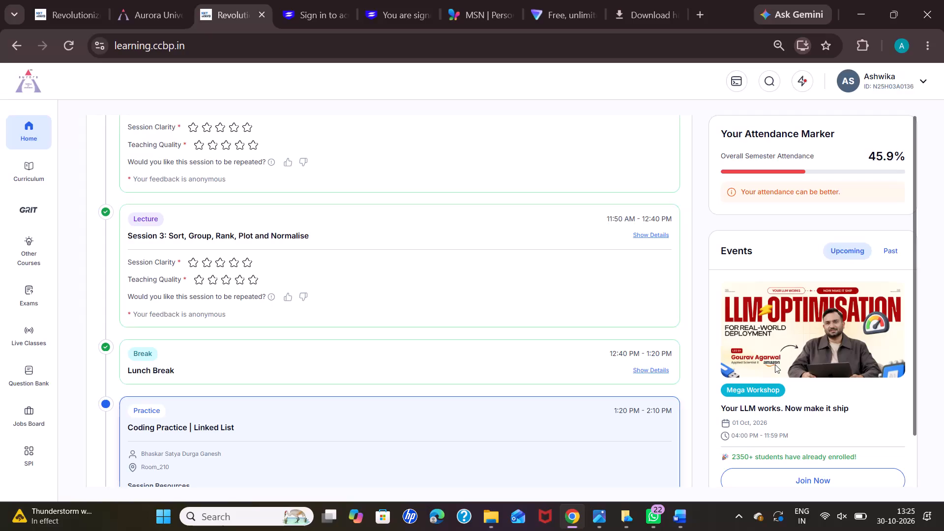
Switch to the c++ lab 8 document in Word and review its certificate page and the Most Frequent Element section with its result screenshots.
left_click(684, 520)
scroll(525, 359, "right", 1)
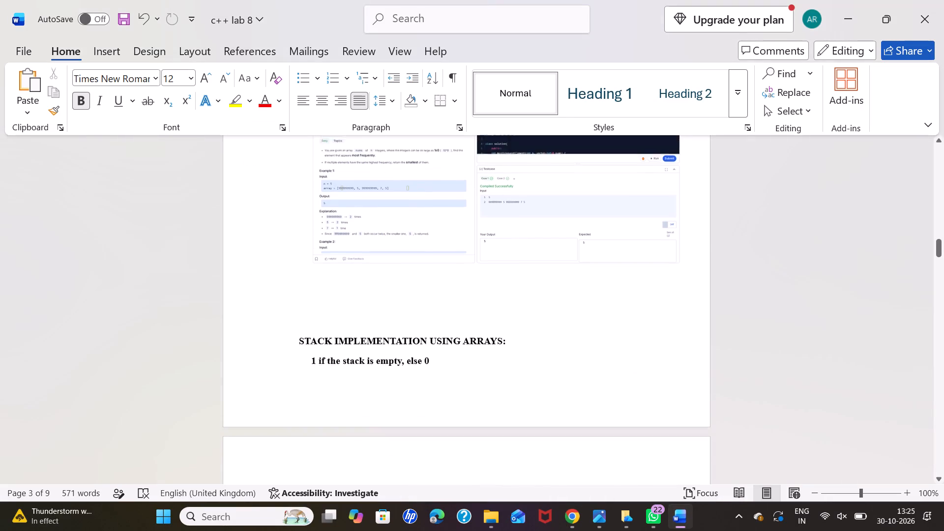
scroll(525, 359, "right", 1)
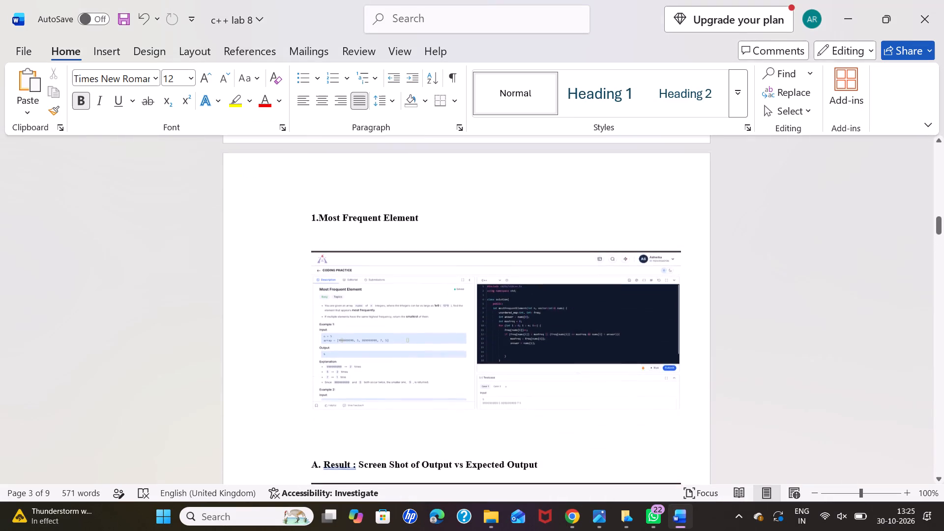
scroll(525, 359, "right", 1)
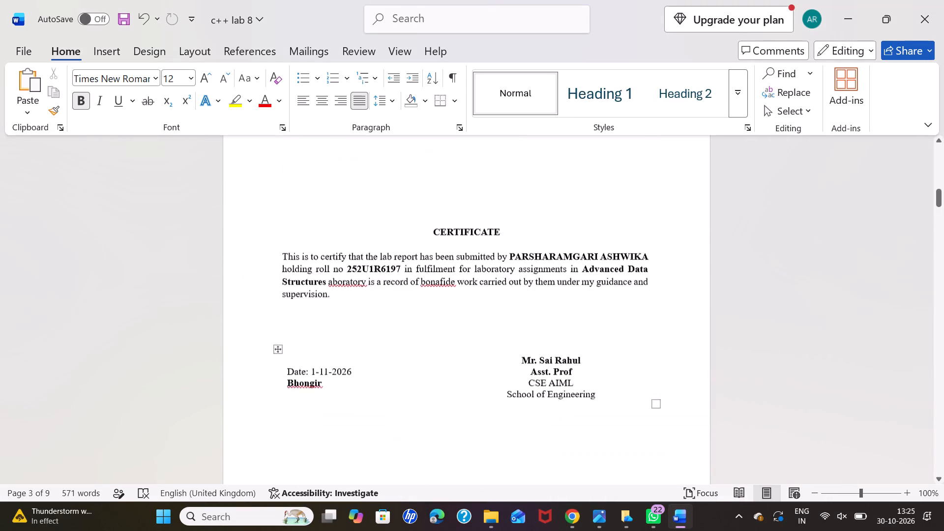
scroll(525, 359, "right", 2)
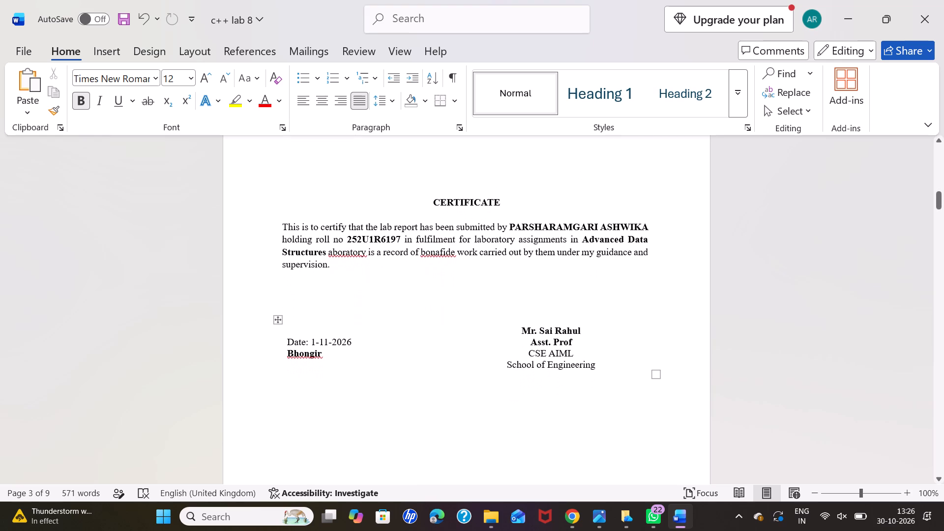
scroll(525, 359, "right", 2)
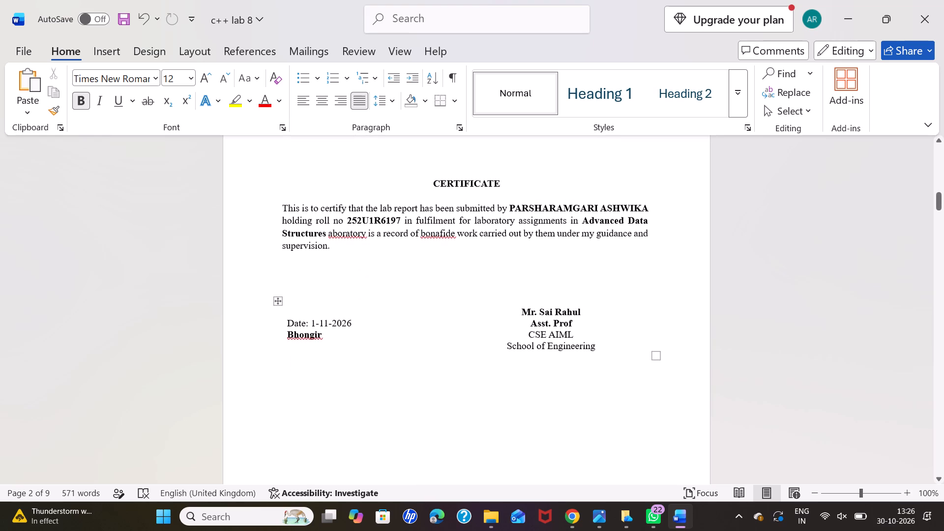
scroll(525, 359, "right", 1)
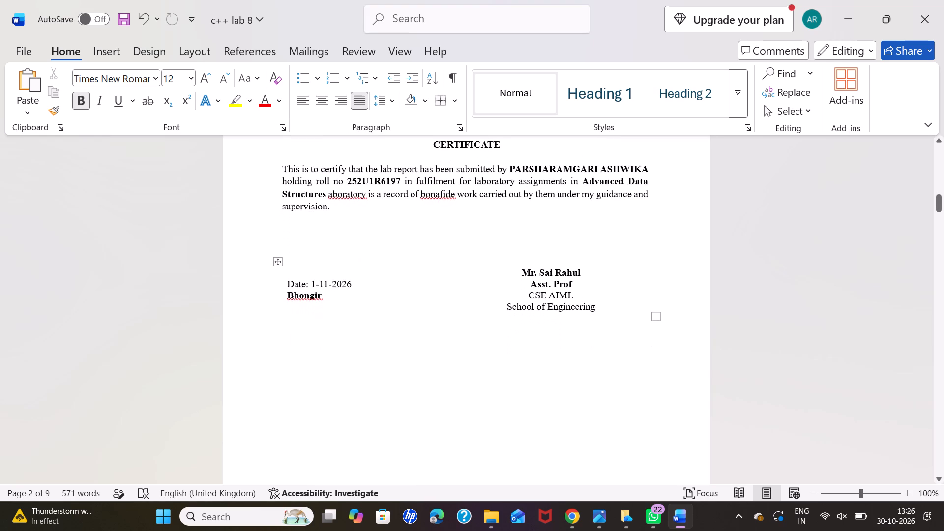
scroll(525, 359, "right", 2)
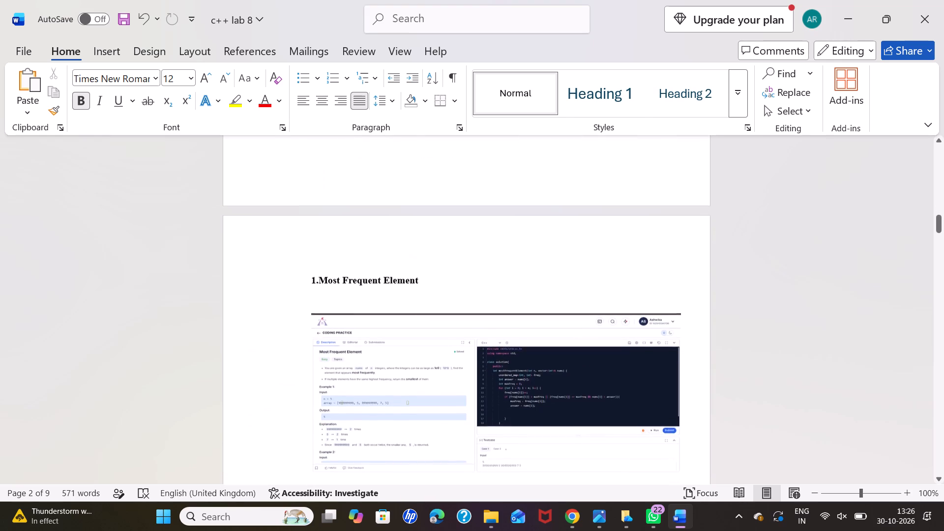
scroll(525, 359, "right", 1)
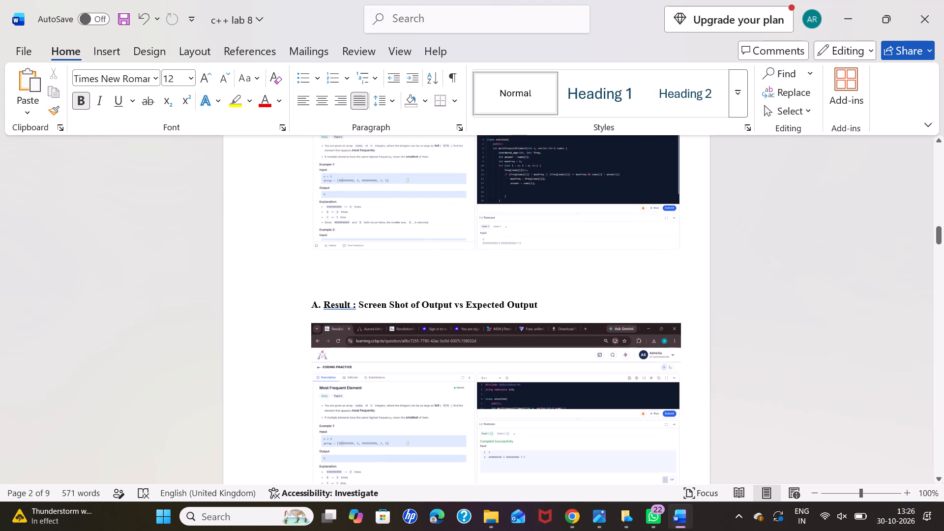
scroll(525, 359, "right", 2)
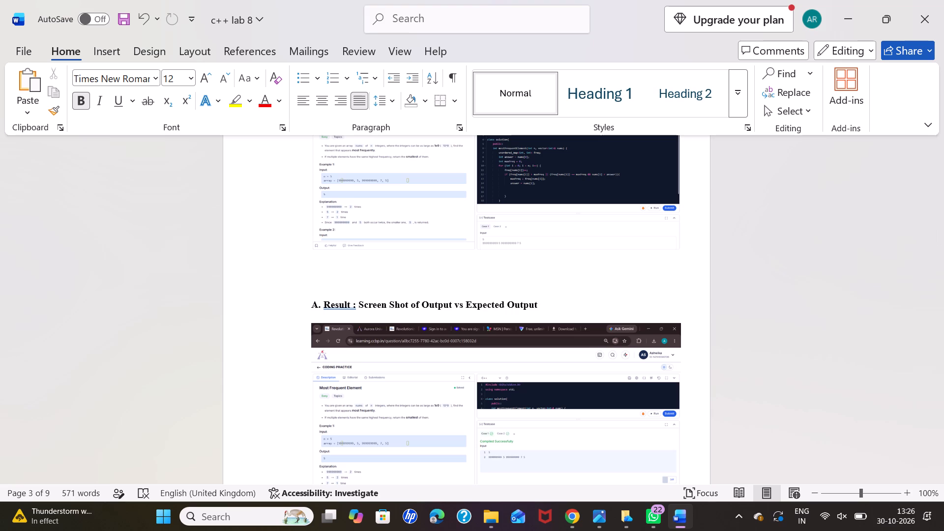
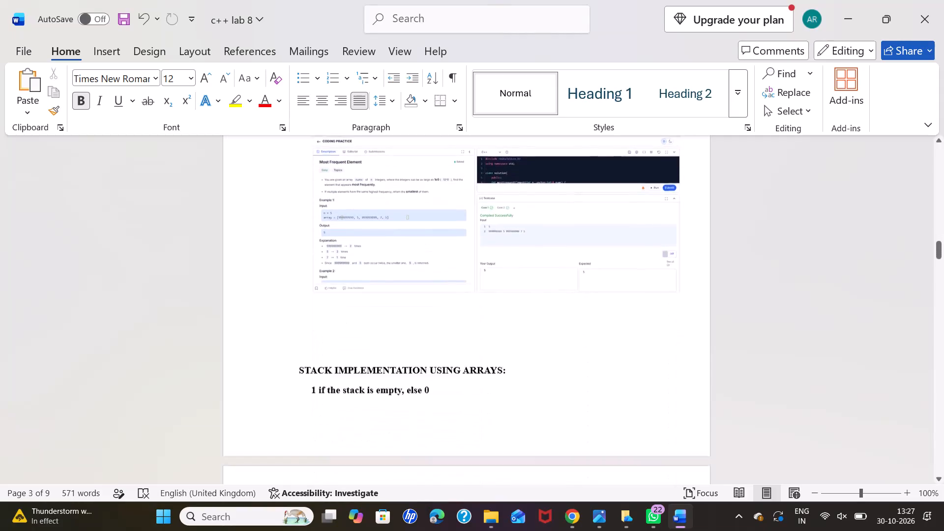
Delete the text from the heading "STACK IMPLEMENTATION USING ARRAYS:" through "1 num: Push the number num into".
scroll(525, 359, "down", 1)
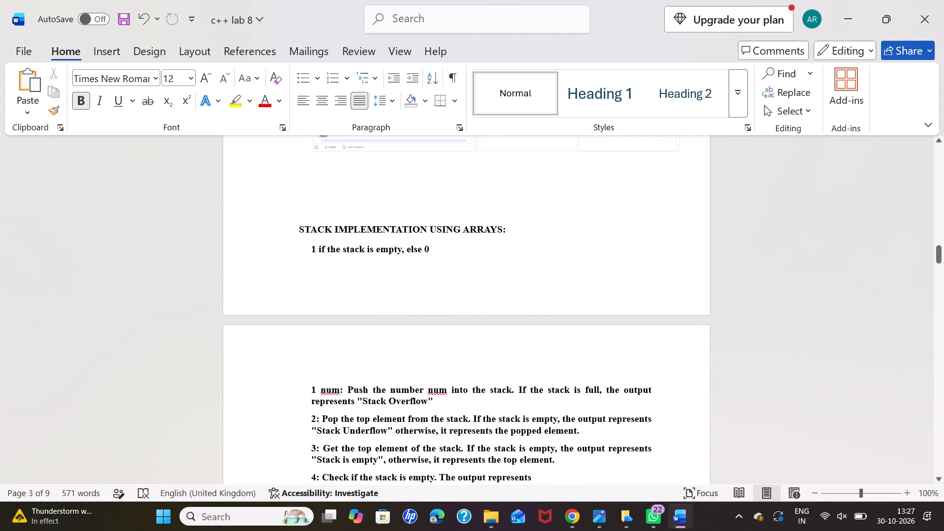
left_click_drag(301, 228, 468, 341)
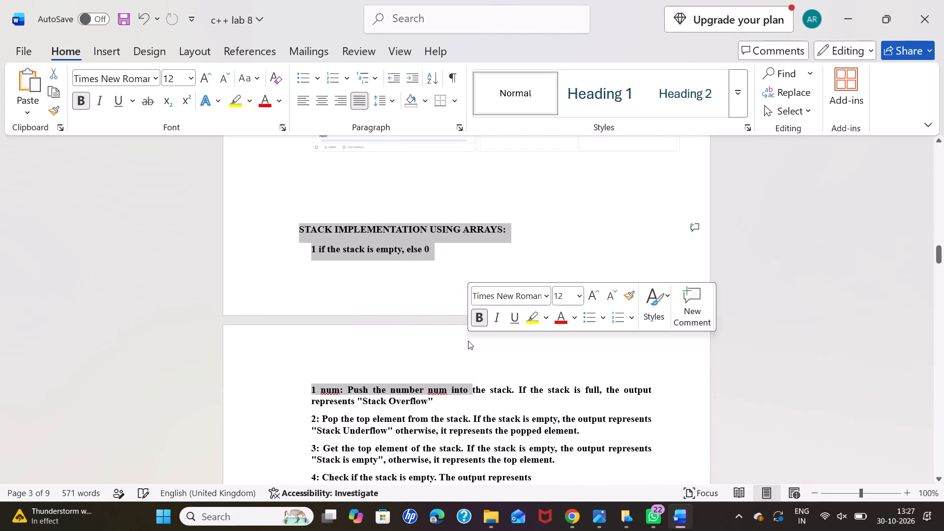
key("BackSpace")
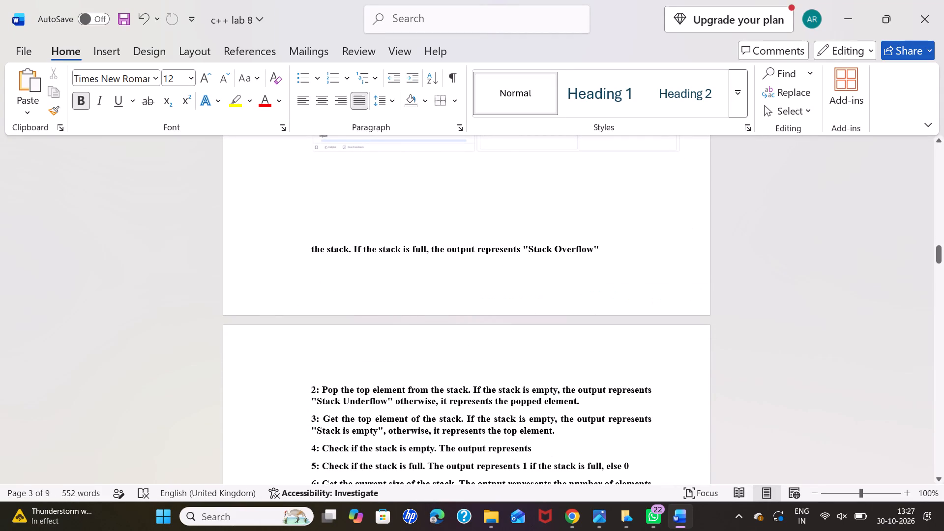
Insert two blank lines after the line ending in "Stack Overflow", before item 2 about popping the top element.
left_click(433, 358)
left_click(613, 261)
key("Return")
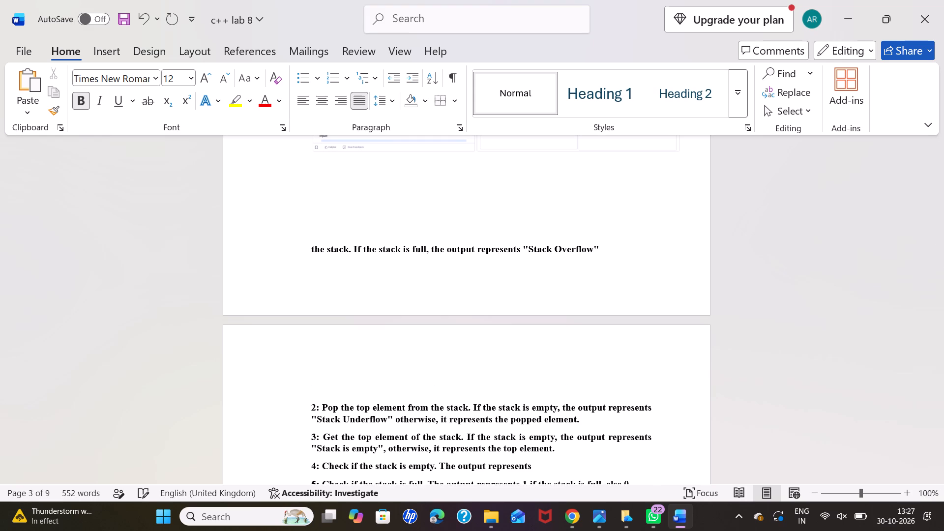
key("Return")
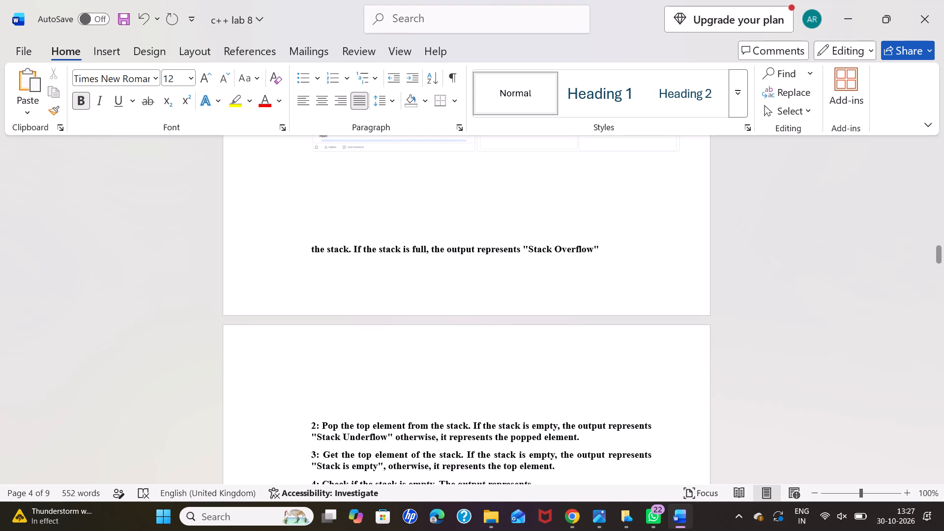
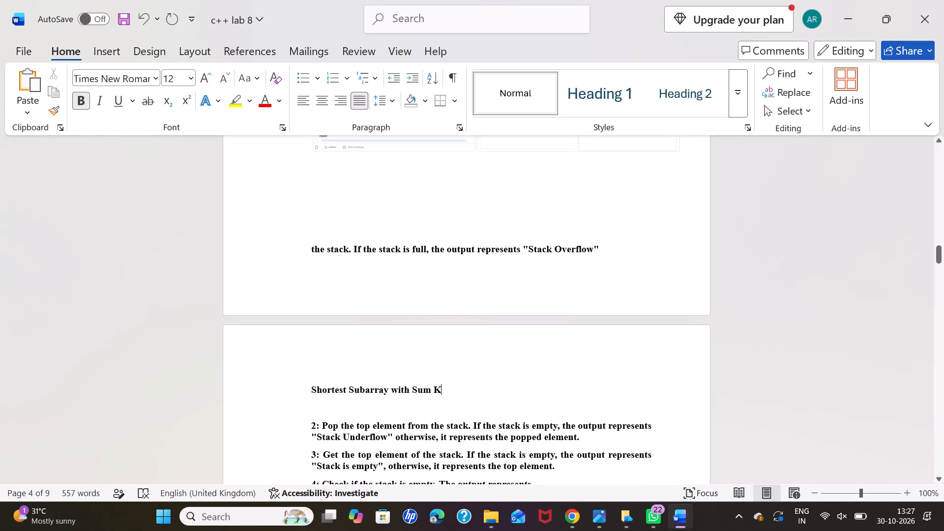
Delete the leftover "the stack. If the stack is full…" line and push the "Shortest Subarray with Sum K" heading onto the following page.
left_click_drag(608, 244, 383, 248)
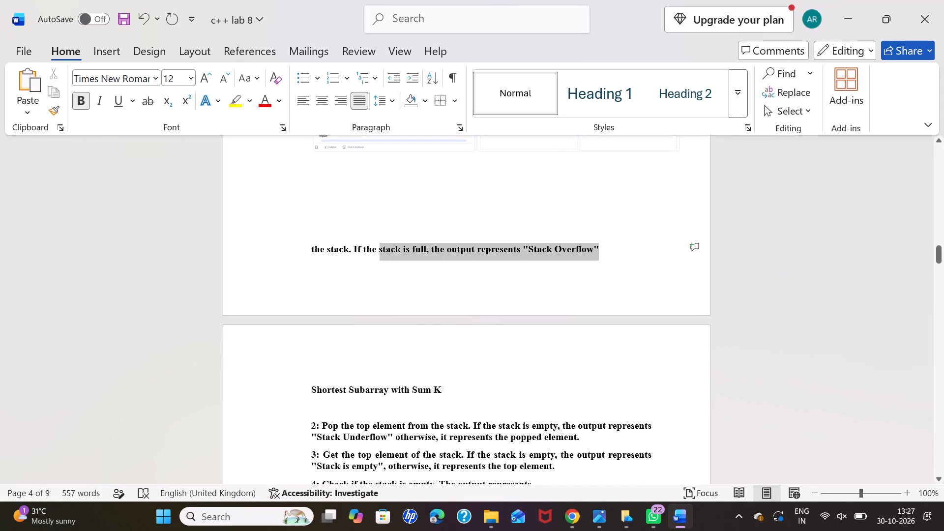
left_click_drag(383, 248, 309, 246)
key("BackSpace")
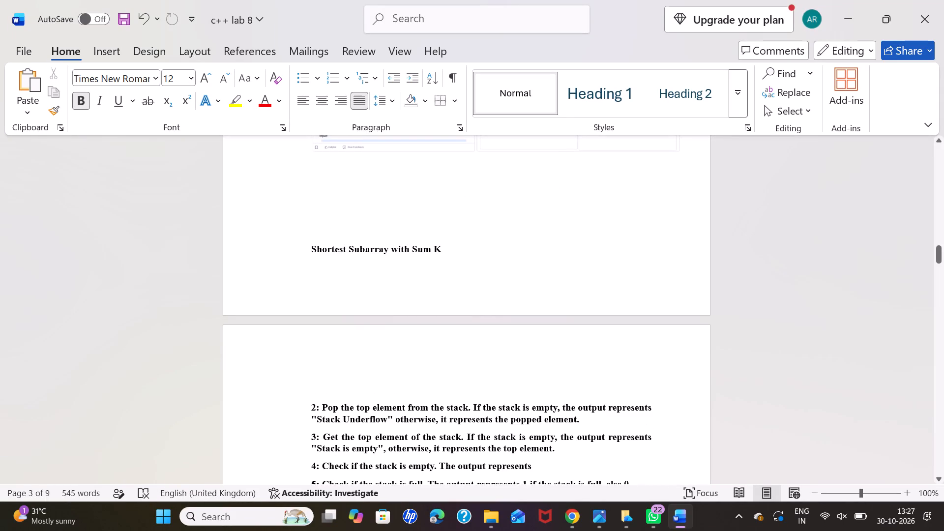
key("Return")
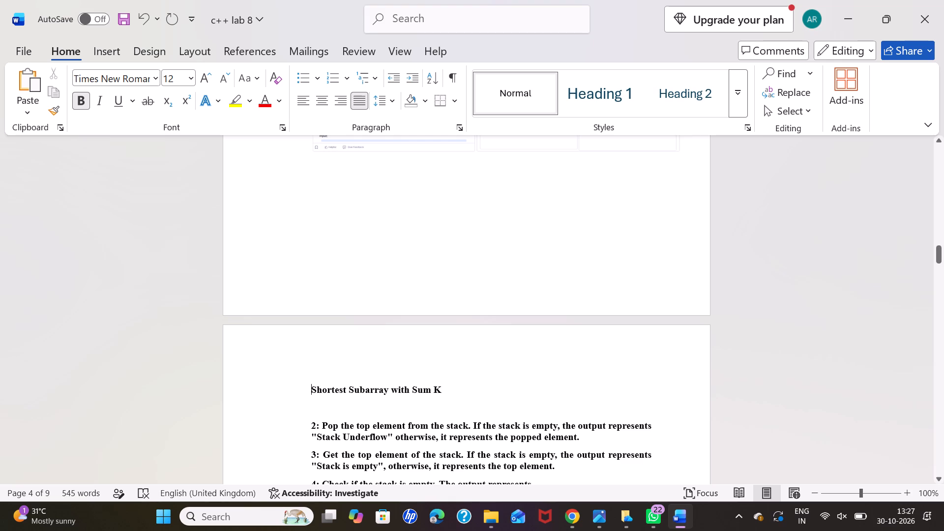
Set the font size of the "Shortest Subarray with Sum K" heading to 16.
left_click_drag(445, 385, 311, 381)
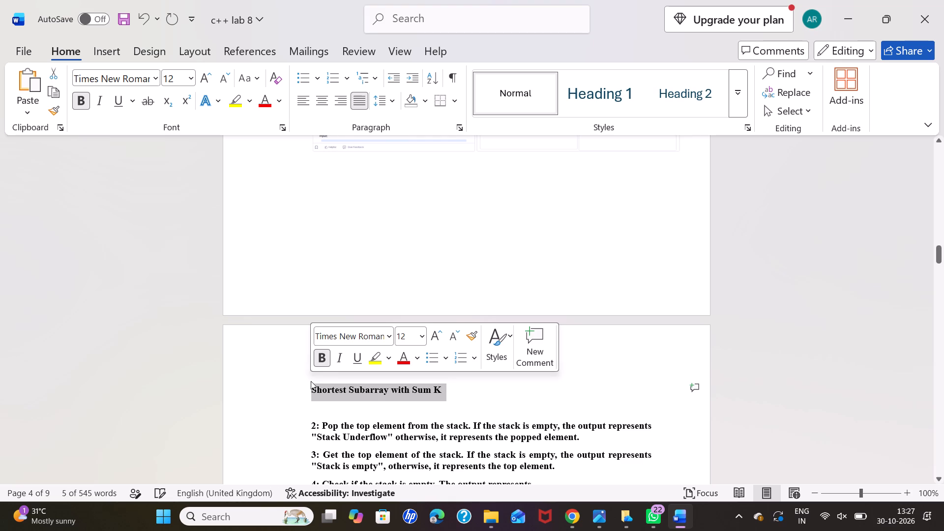
left_click(422, 339)
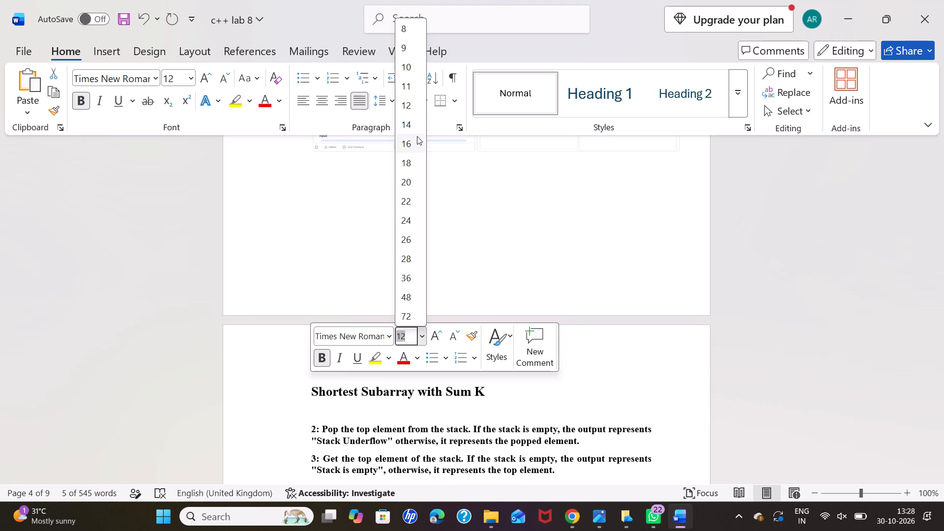
left_click(415, 142)
left_click(548, 411)
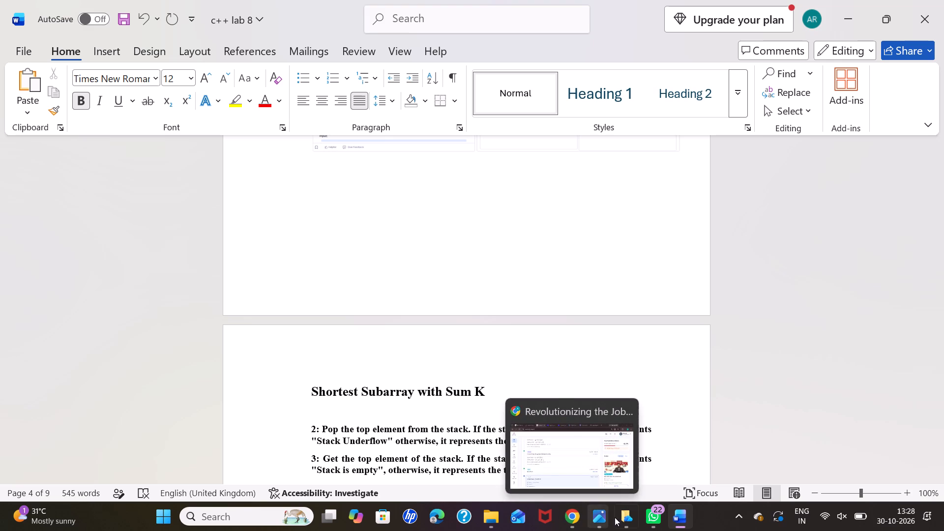
left_click(499, 529)
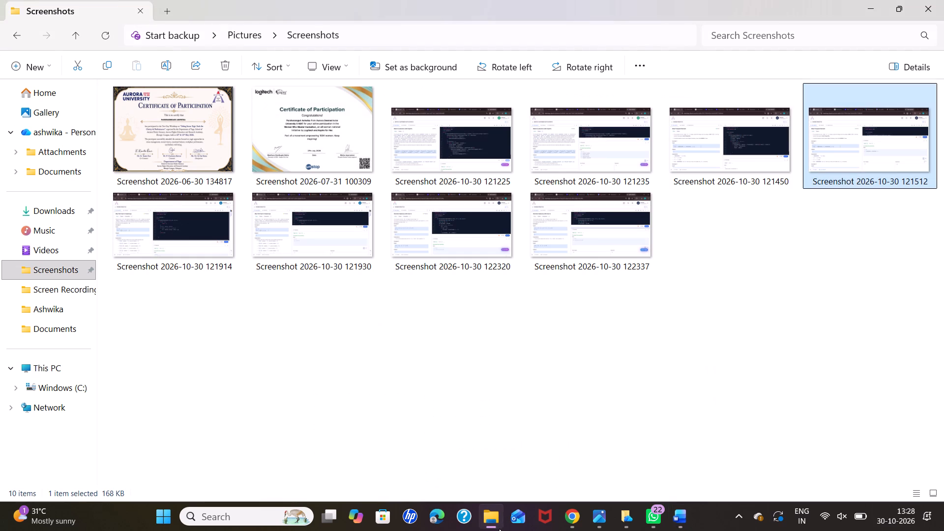
double_click(452, 264)
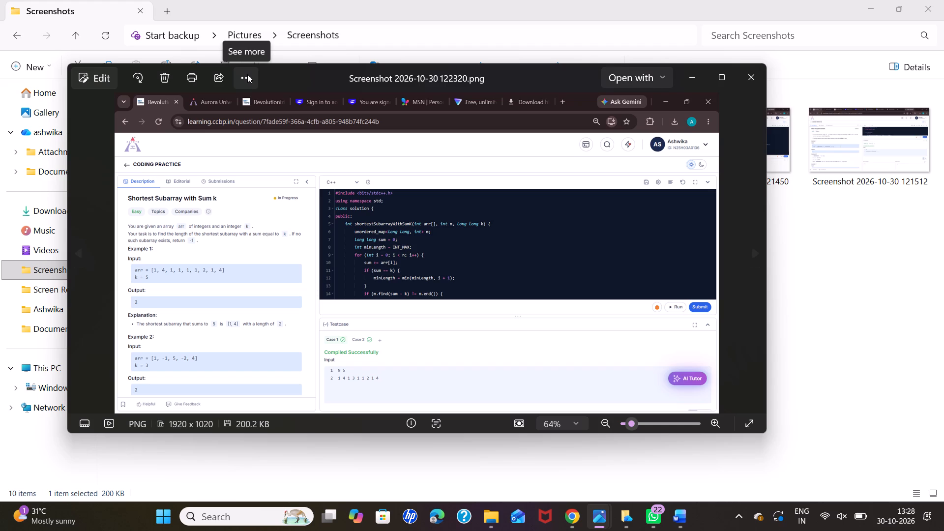
left_click(247, 74)
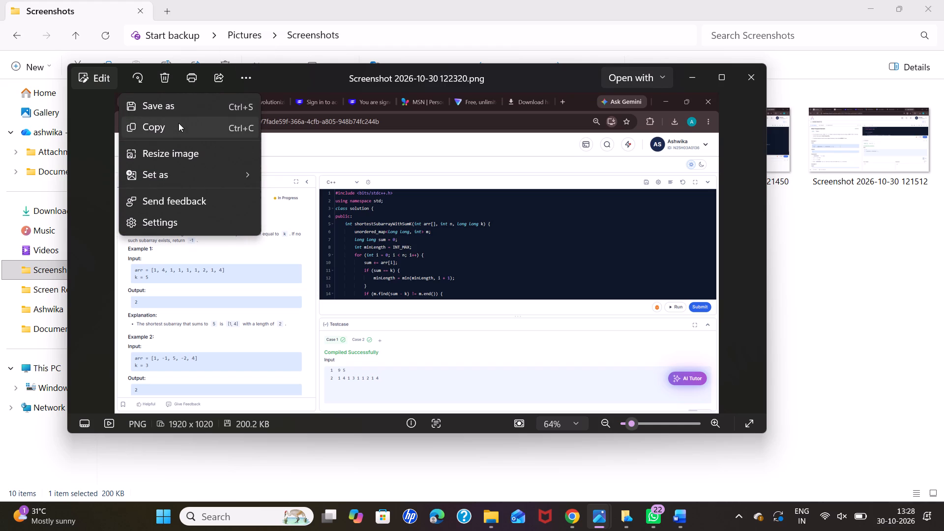
left_click(215, 304)
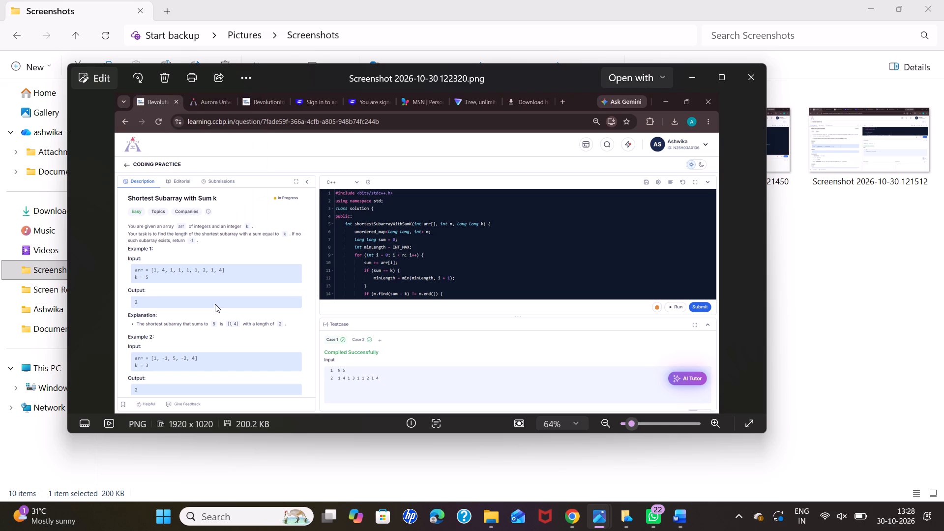
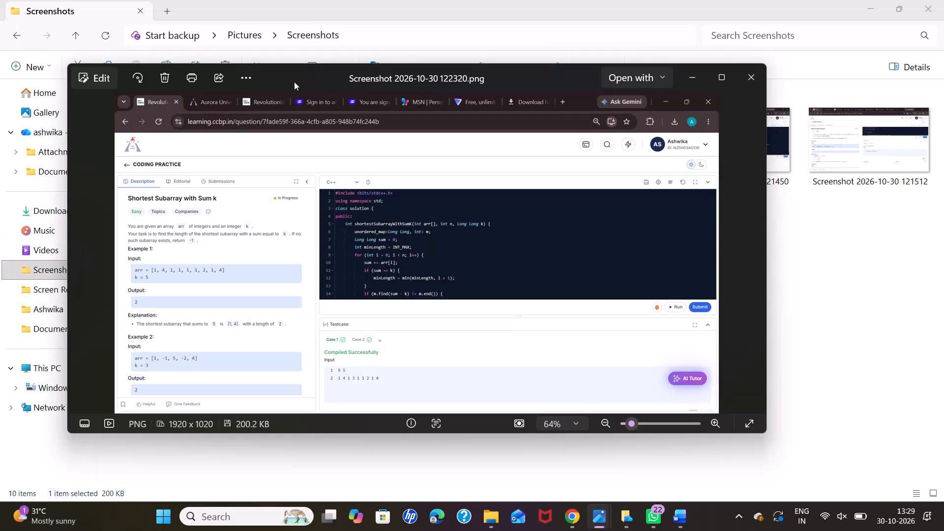
Copy the open screenshot 122320 and paste it into the Word report on a new line below the "Shortest Subarray with Sum K" heading.
left_click(249, 82)
left_click(184, 127)
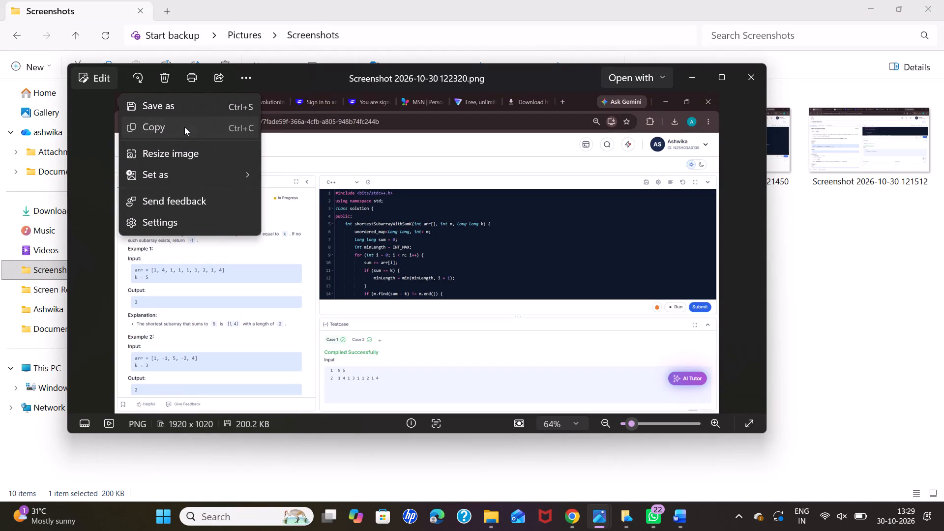
left_click(755, 69)
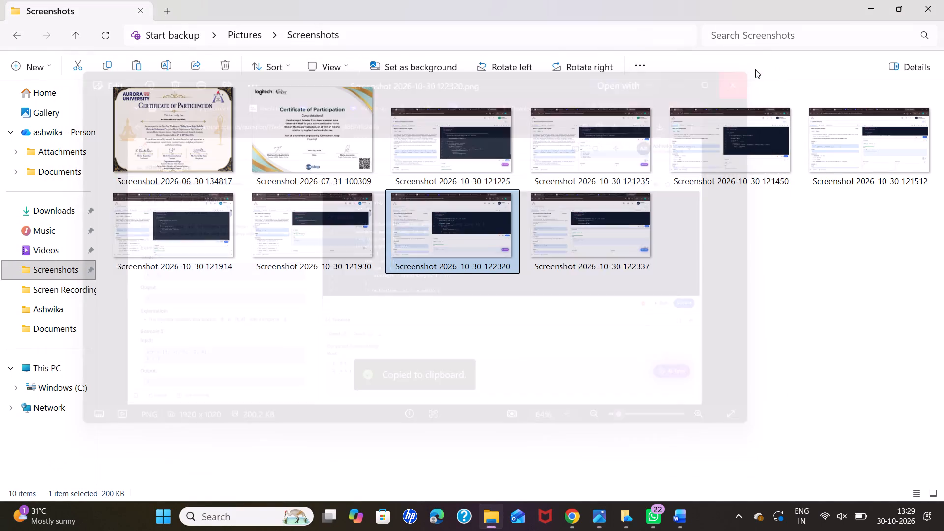
left_click(681, 506)
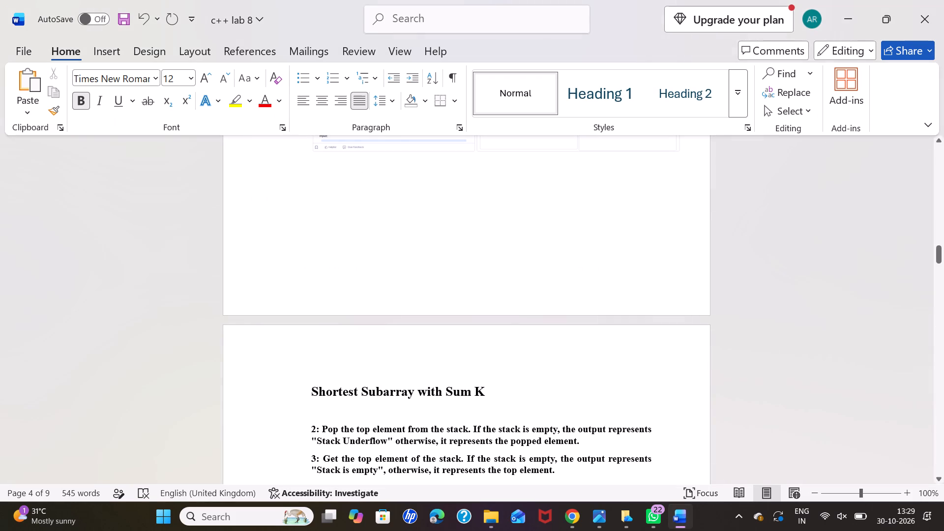
key("Return")
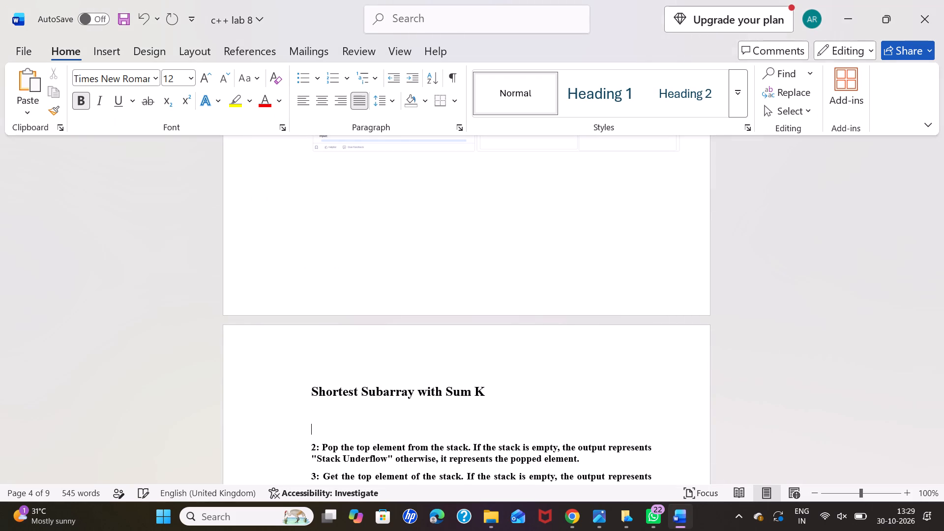
key("ctrl+v")
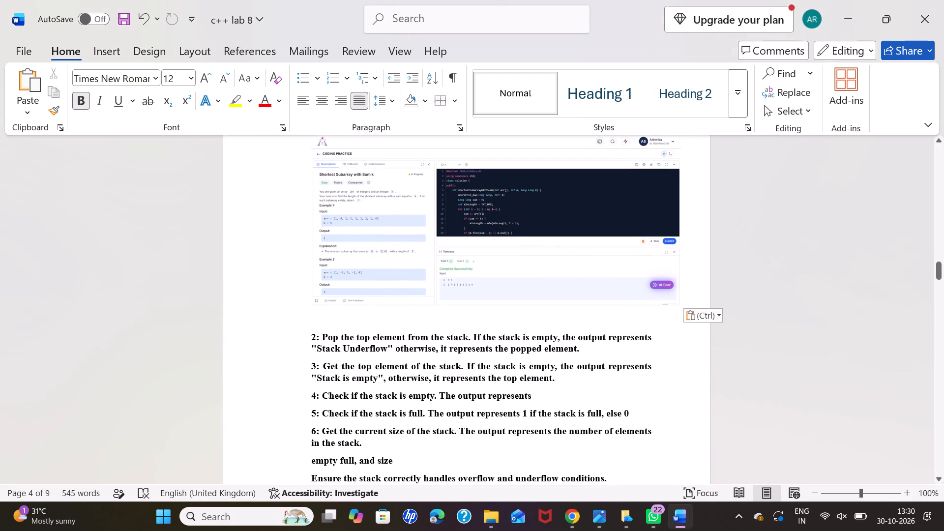
Delete the leftover stack text and code, from "2: Pop the top element from the stack" through the closing brace above the old submission screenshot.
left_click_drag(310, 338, 356, 426)
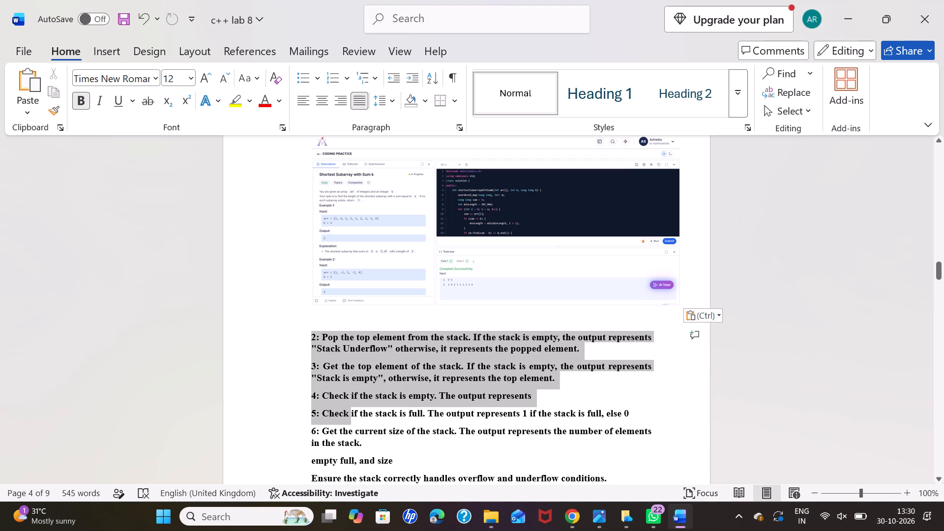
left_click_drag(356, 426, 372, 484)
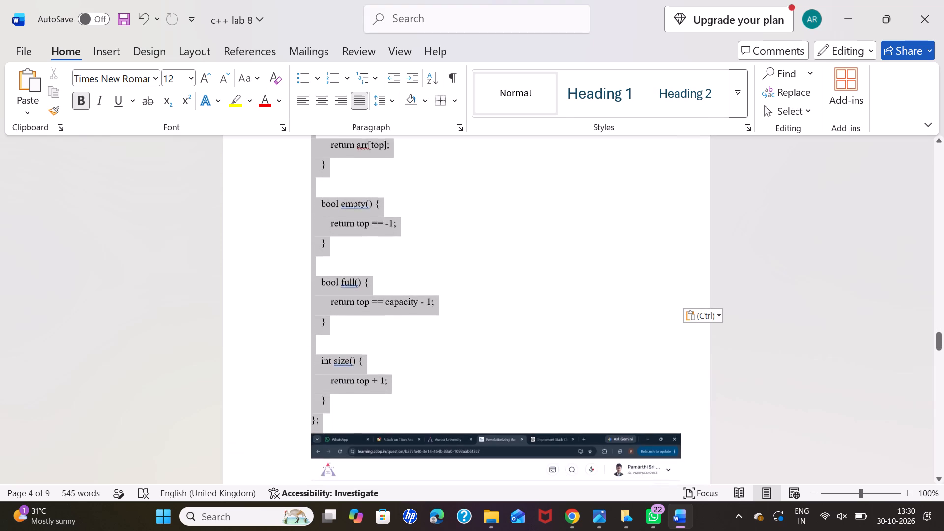
left_click_drag(372, 484, 371, 308)
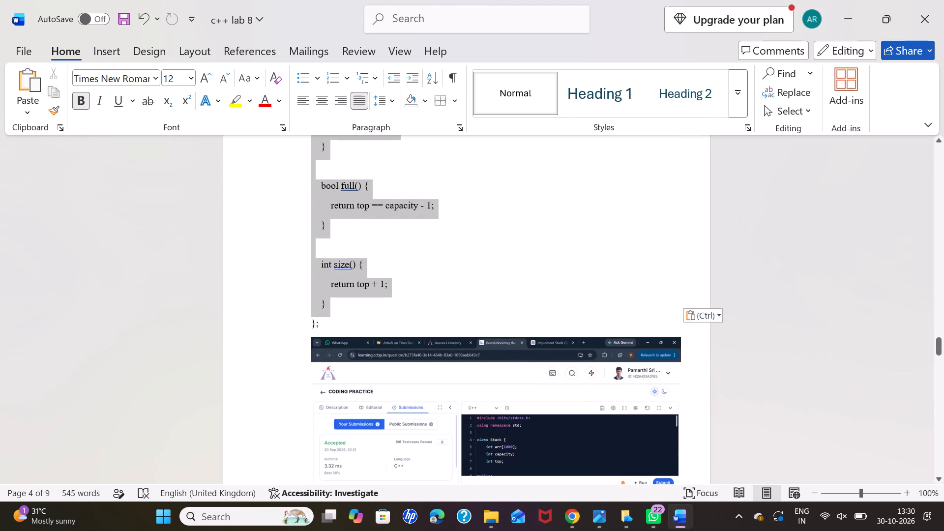
left_click_drag(371, 308, 373, 323)
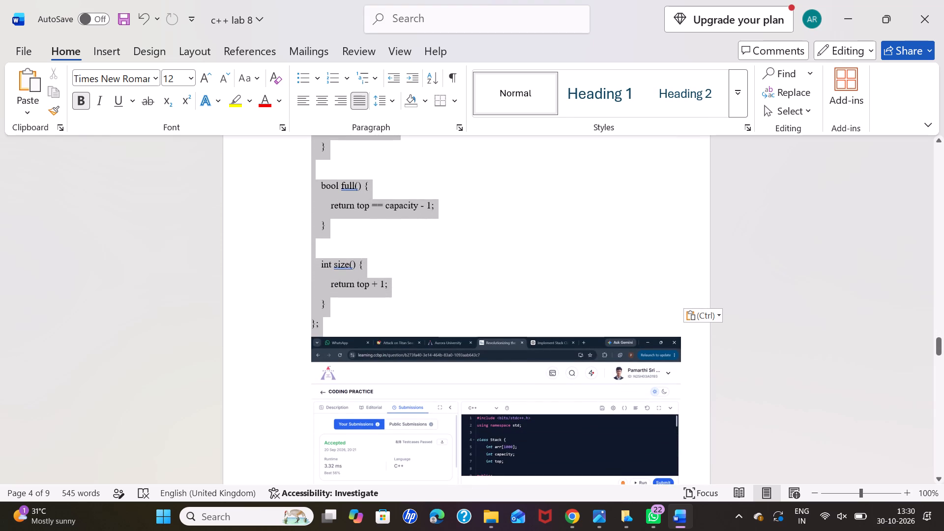
left_click_drag(373, 323, 470, 452)
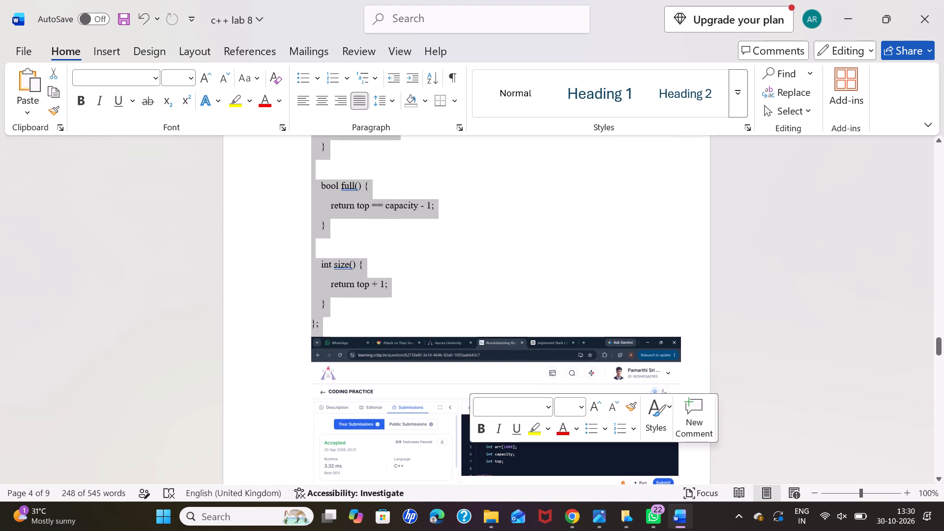
key("BackSpace")
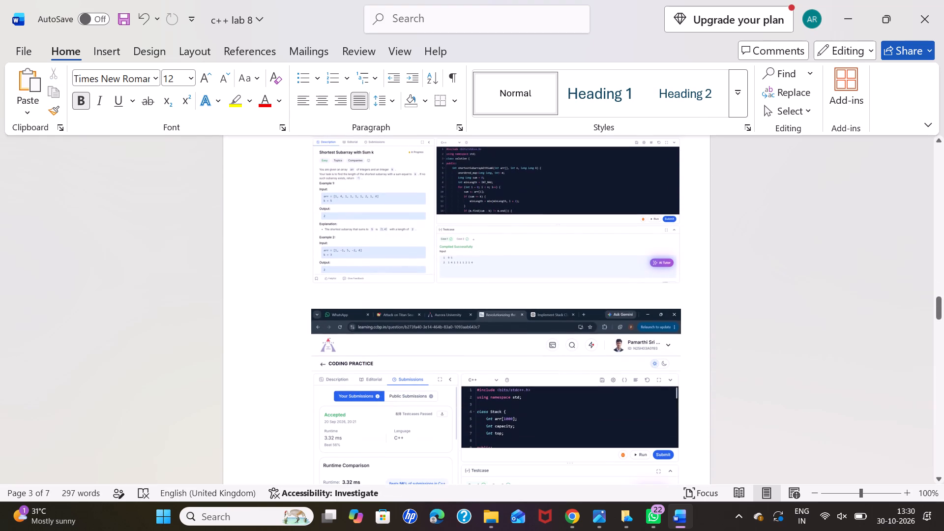
Delete the old stack submission screenshot above the "Next Greater Element Lookup" section.
left_click(453, 384)
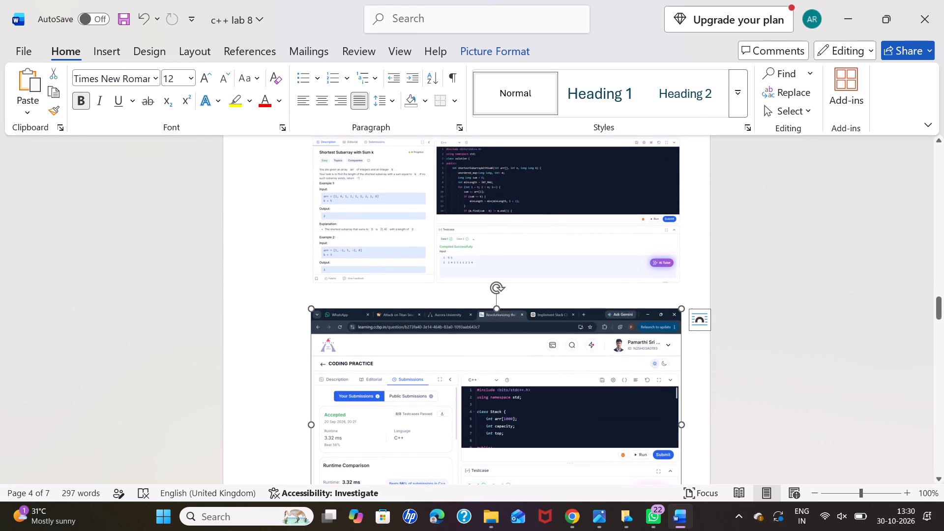
key("BackSpace")
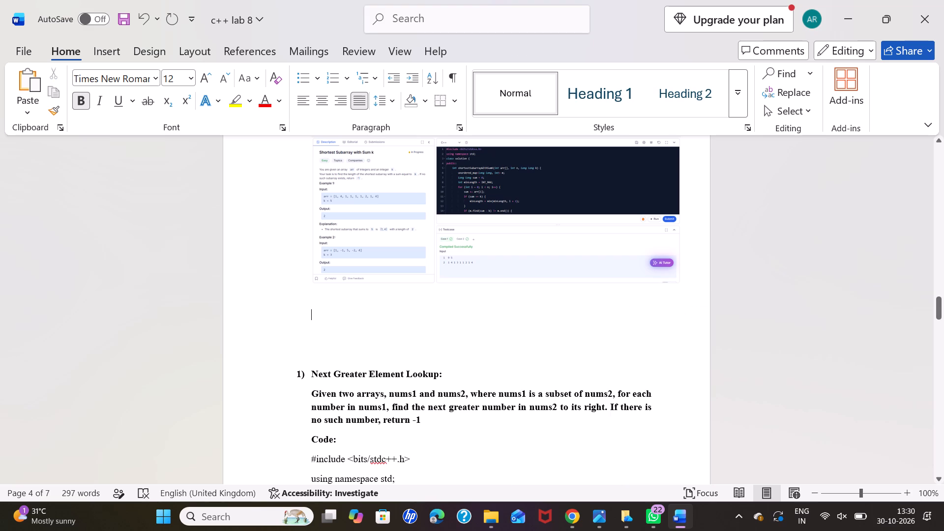
Copy the "Result : Screen Shot of Output vs Expected Output" line from the Most Frequent Element section to below the Shortest Subarray screenshot.
scroll(453, 384, "up", 1)
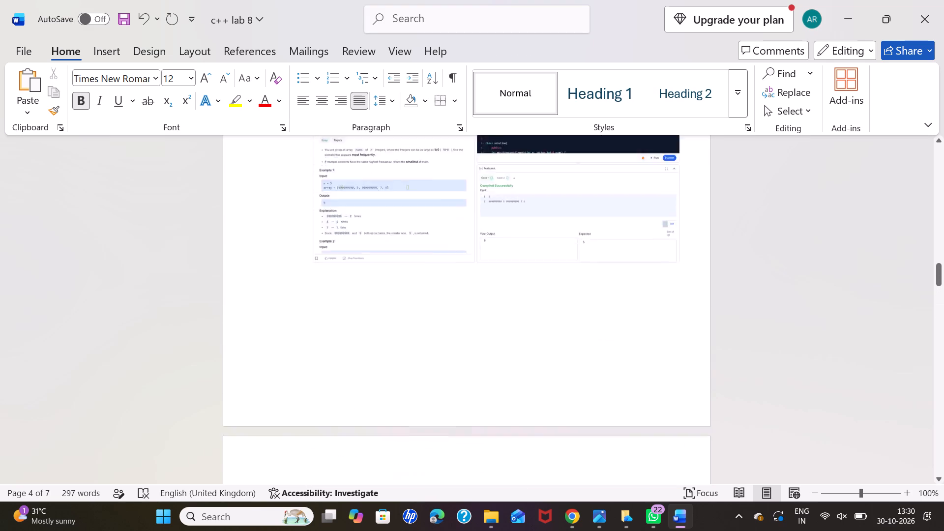
scroll(453, 384, "up", 2)
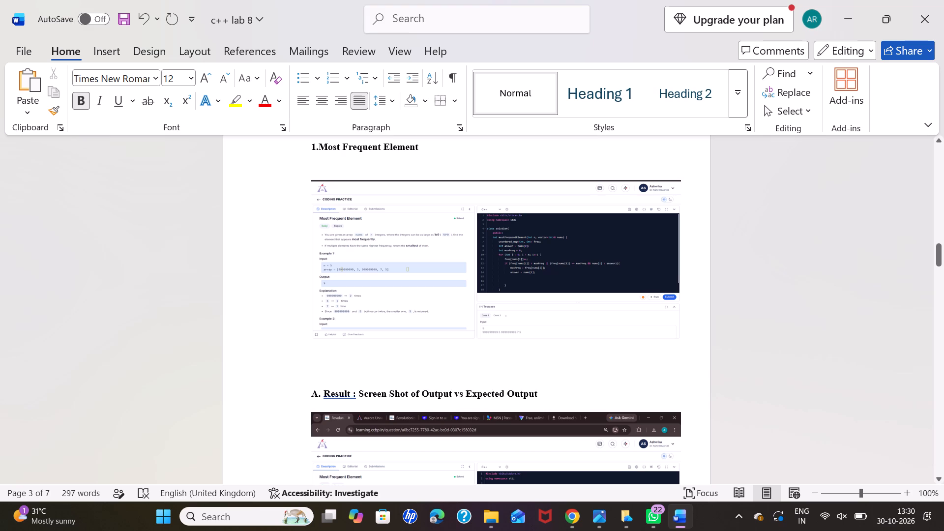
left_click_drag(323, 393, 562, 393)
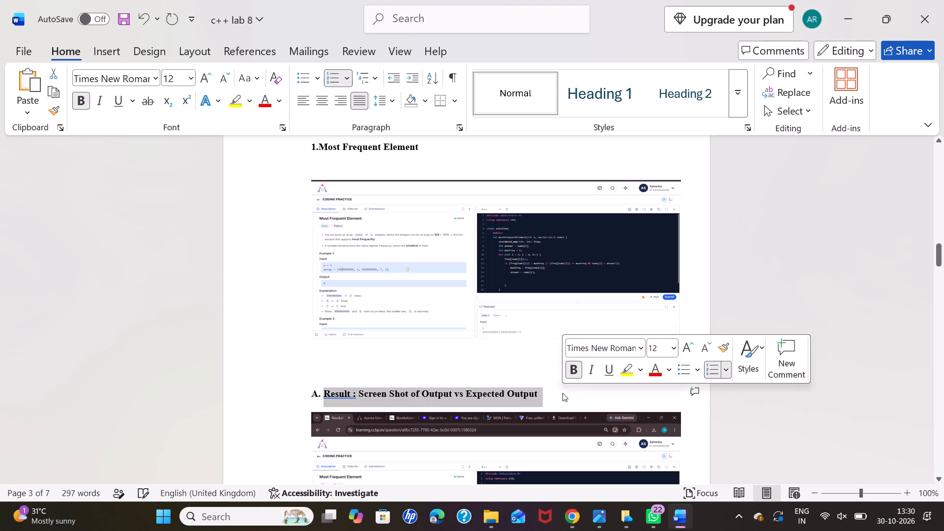
key("ctrl+c")
scroll(562, 393, "down", 2)
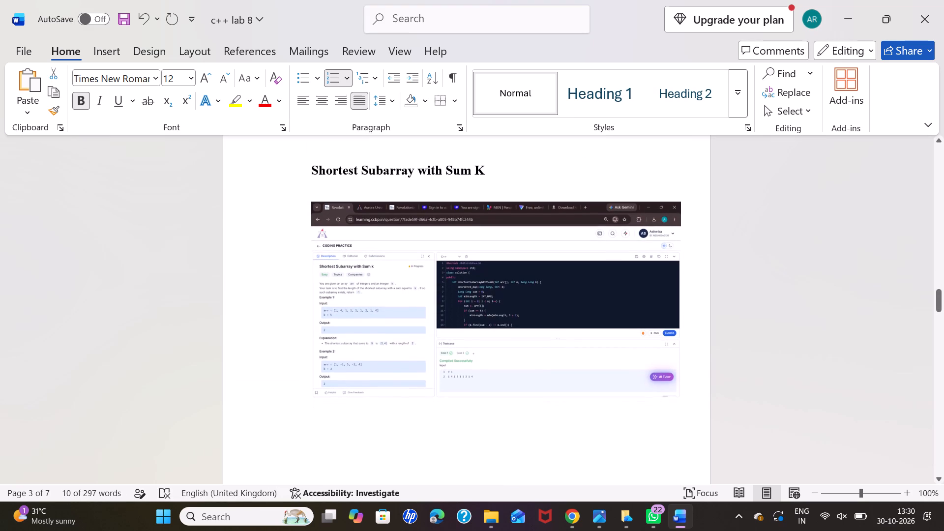
scroll(562, 393, "down", 1)
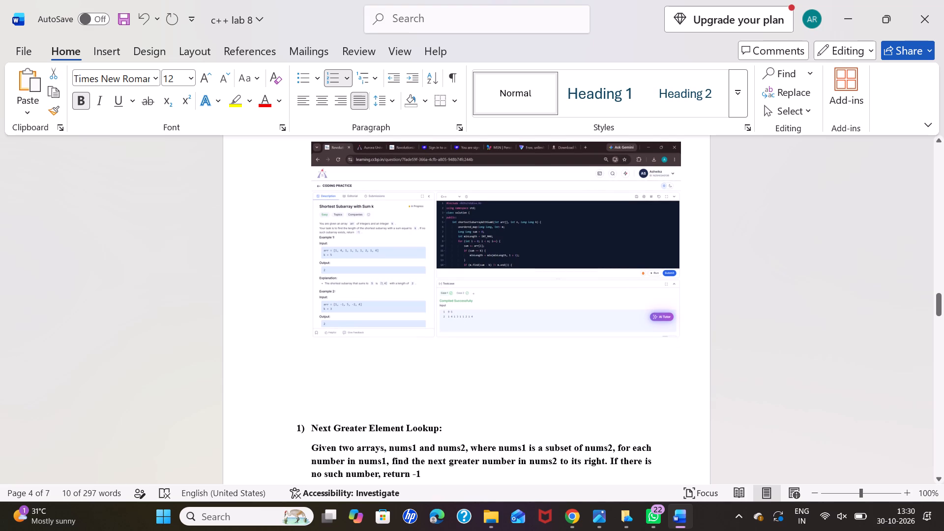
left_click(340, 381)
key("ctrl+v")
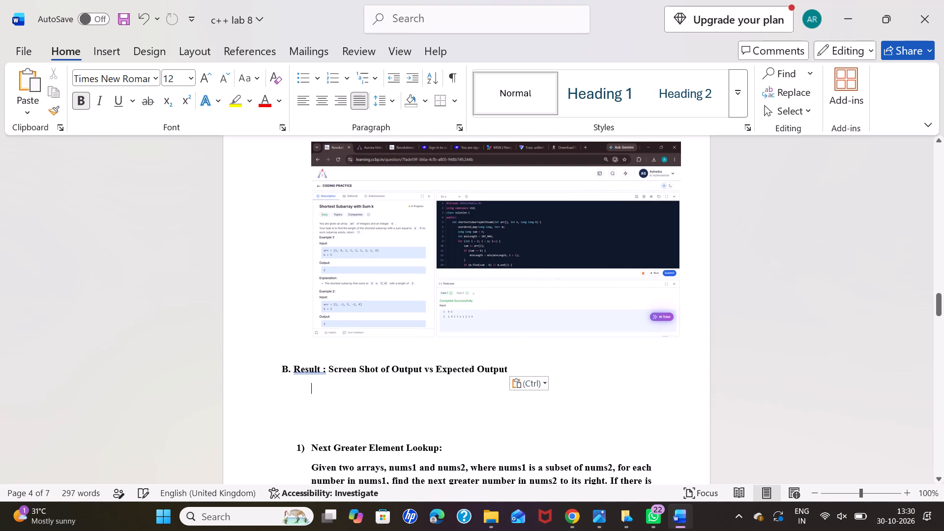
Indent the pasted "B. Result" line so its letter aligns with the edge of the screenshot above.
left_click(279, 369)
key("Left")
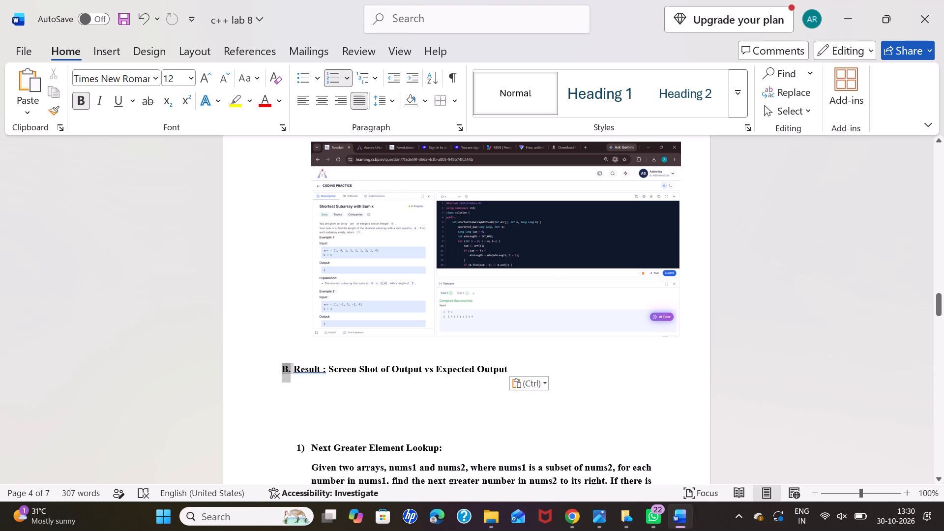
key("Tab")
key("Tab")
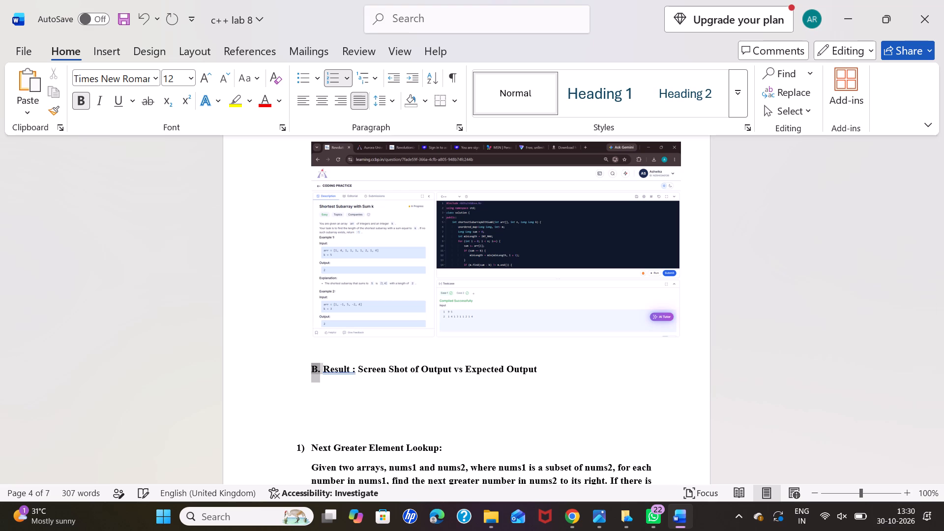
key("Tab")
key("BackSpace")
left_click(553, 381)
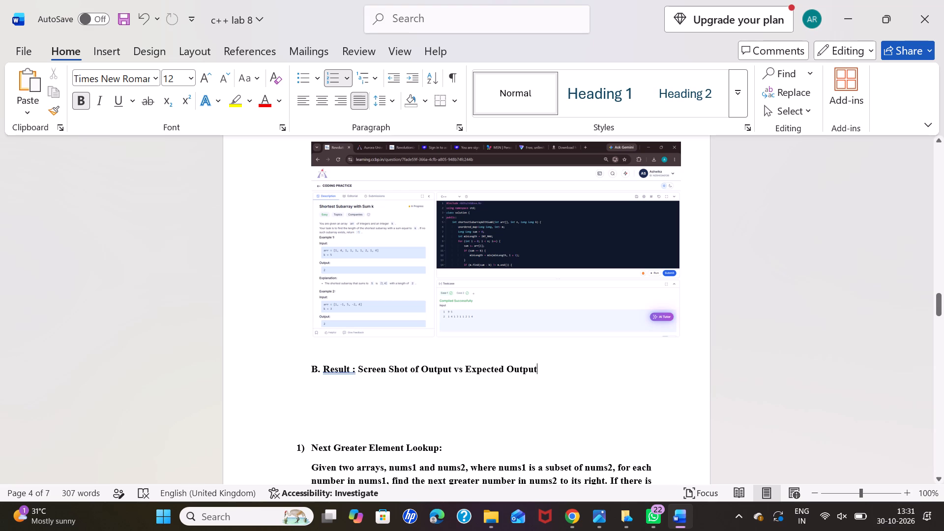
key("Return")
key("BackSpace")
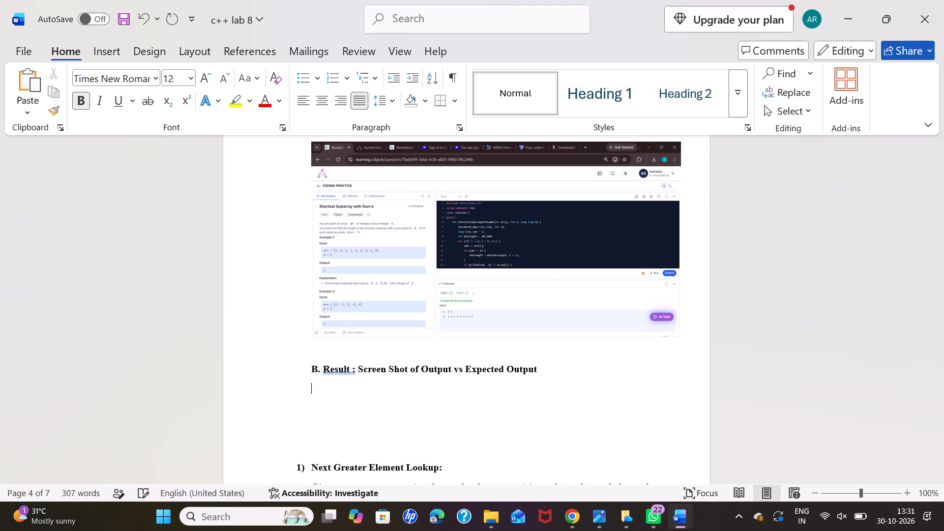
left_click(488, 520)
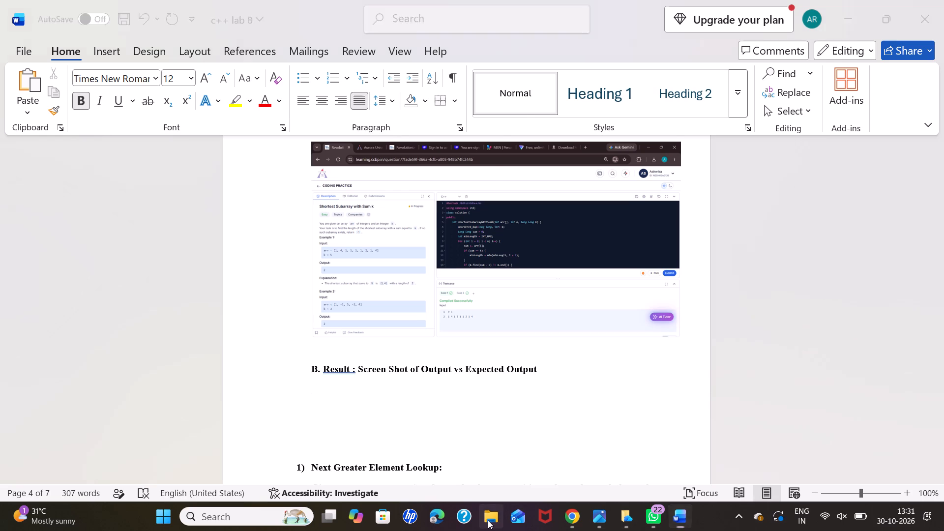
double_click(605, 238)
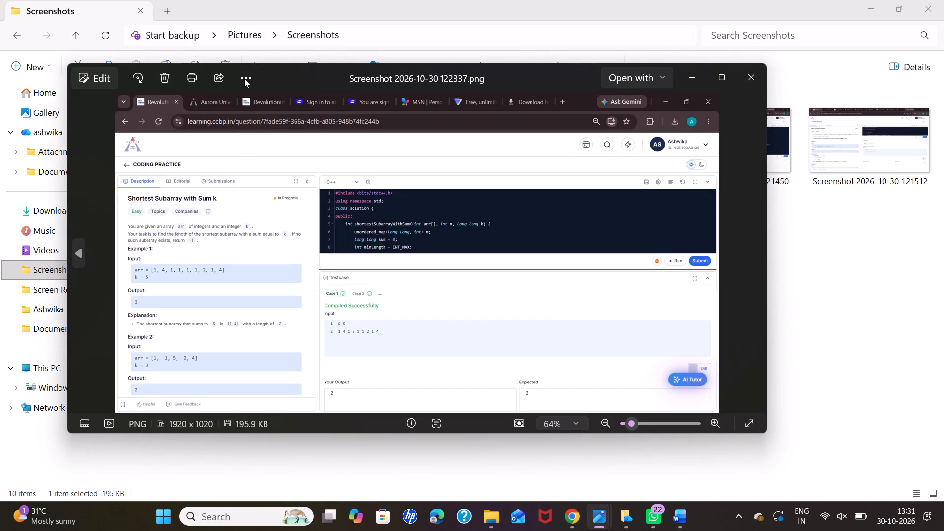
left_click(244, 79)
left_click(193, 126)
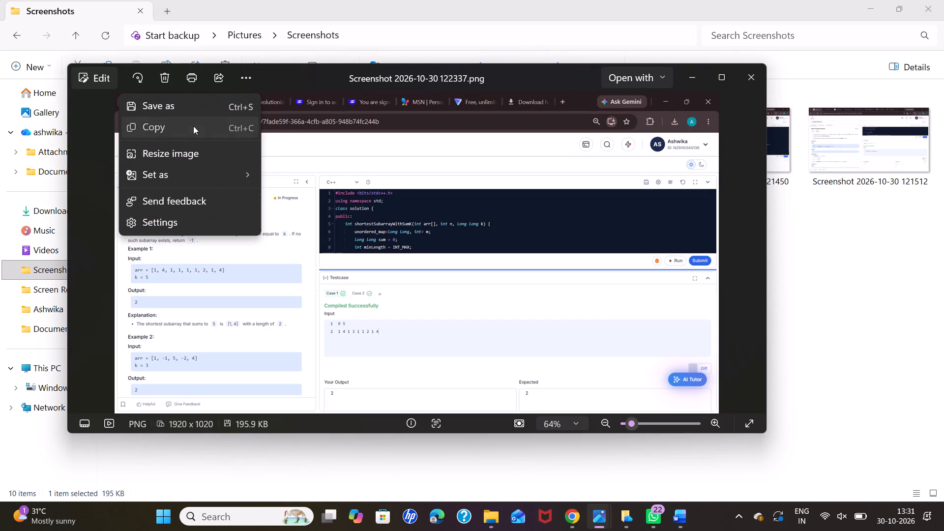
left_click(747, 74)
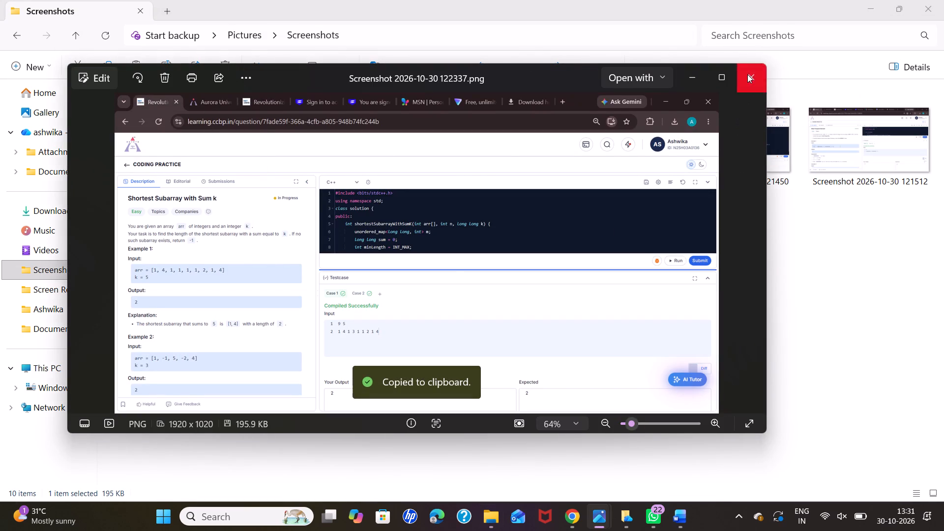
left_click(686, 525)
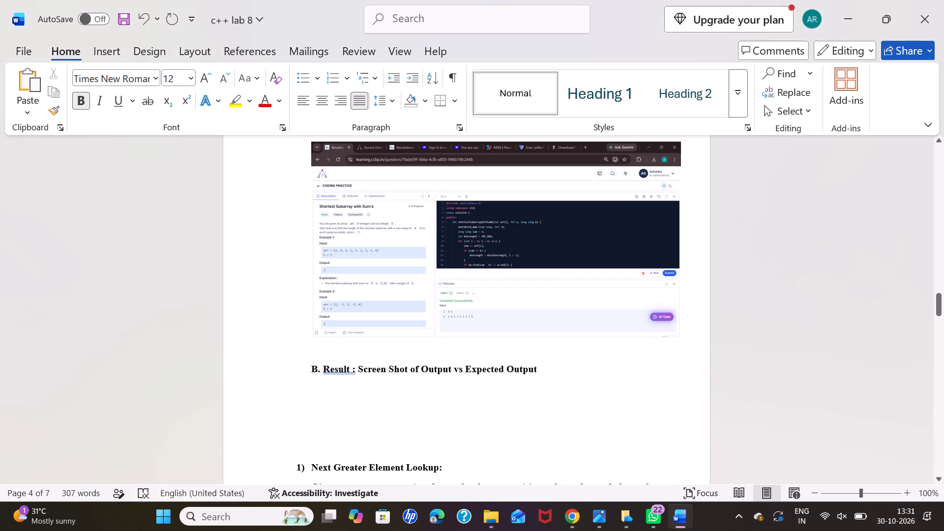
key("Return")
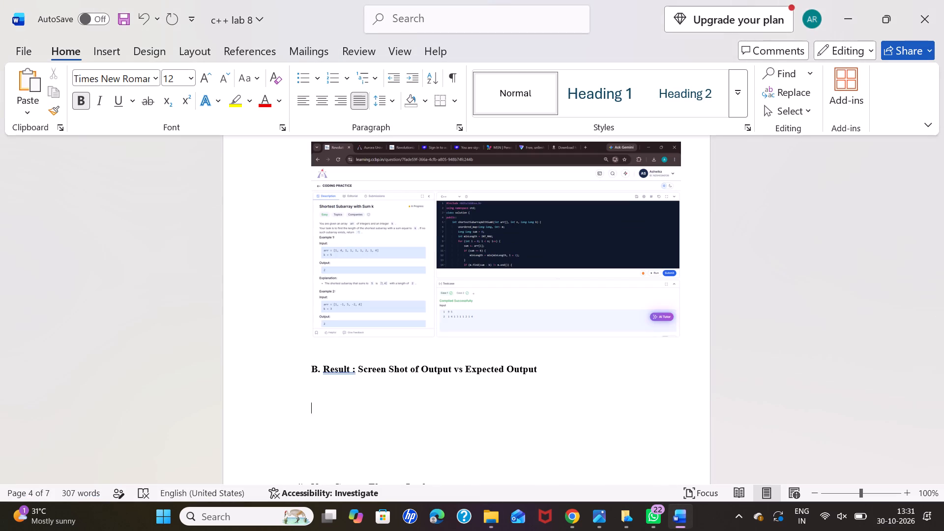
key("ctrl+v")
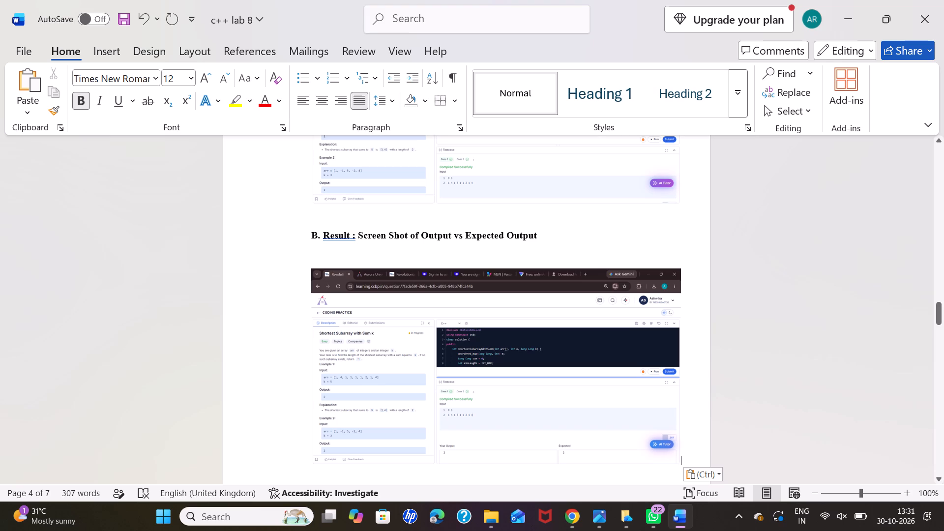
Crop the browser tab and address bars off the top of the screenshot below the "B. Result" line.
right_click(542, 380)
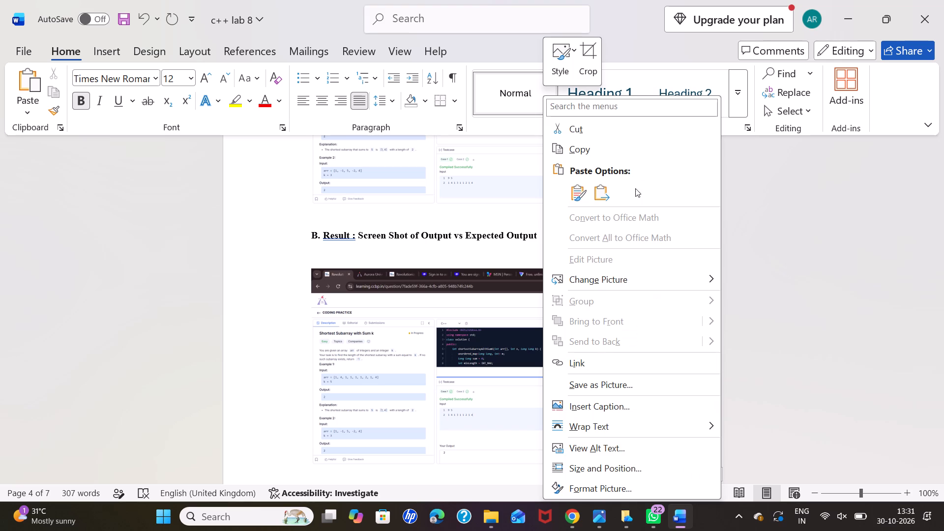
left_click(586, 75)
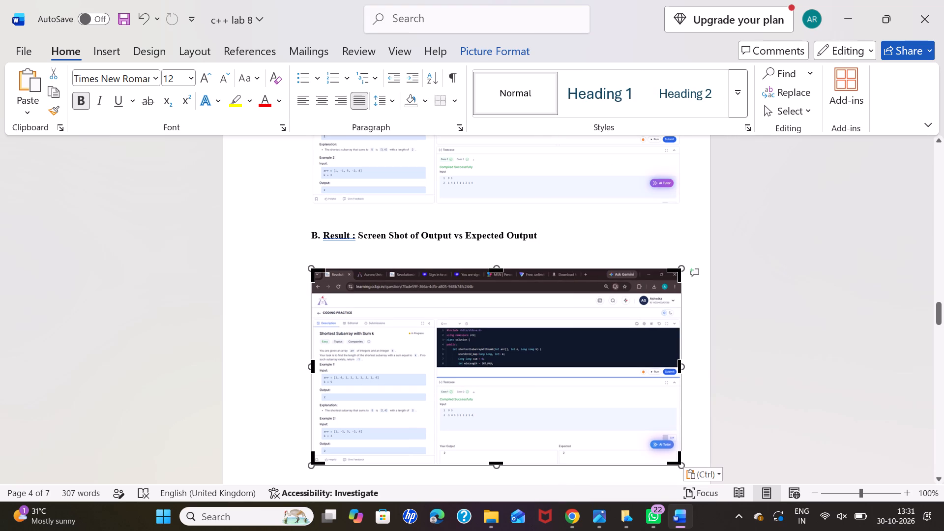
left_click_drag(497, 270, 498, 289)
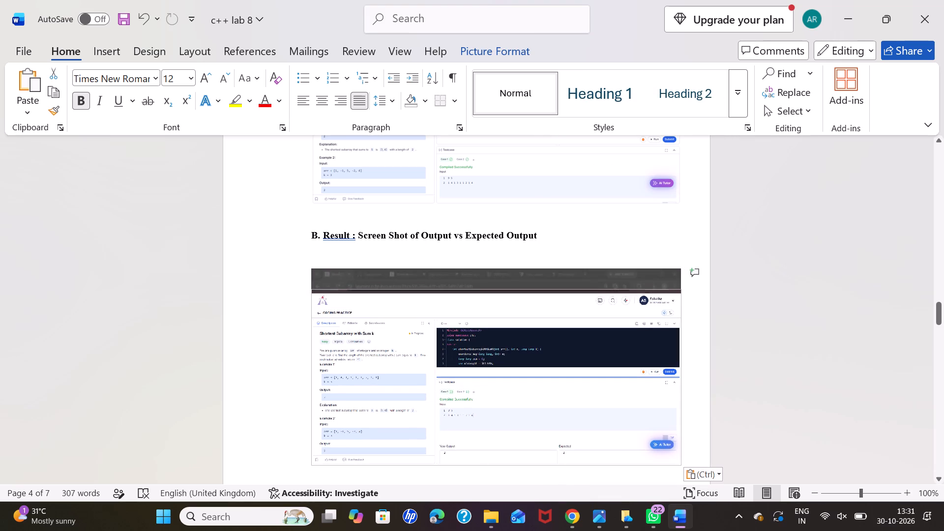
left_click_drag(498, 289, 501, 295)
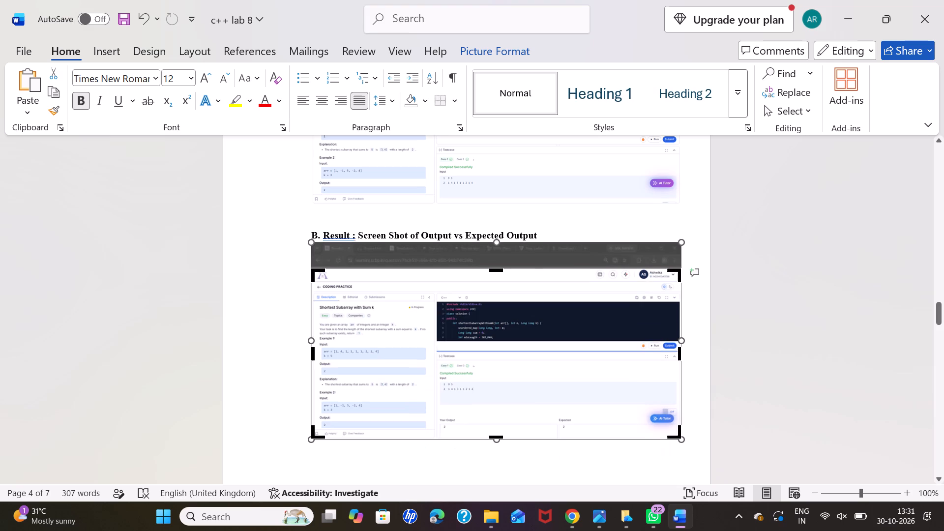
left_click(601, 212)
Crop the browser tab and address bars off the top of the screenshot under the "Shortest Subarray with Sum K" heading.
scroll(601, 212, "up", 1)
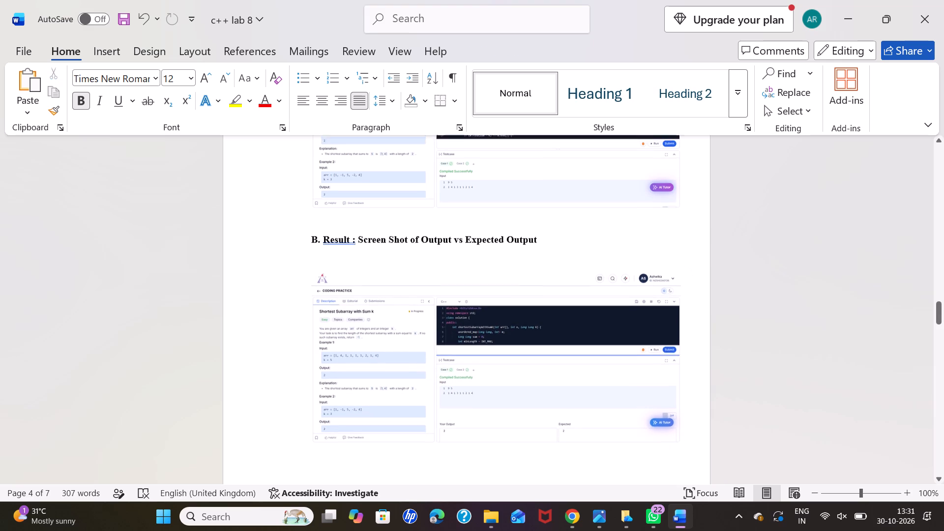
scroll(601, 212, "up", 1)
right_click(582, 264)
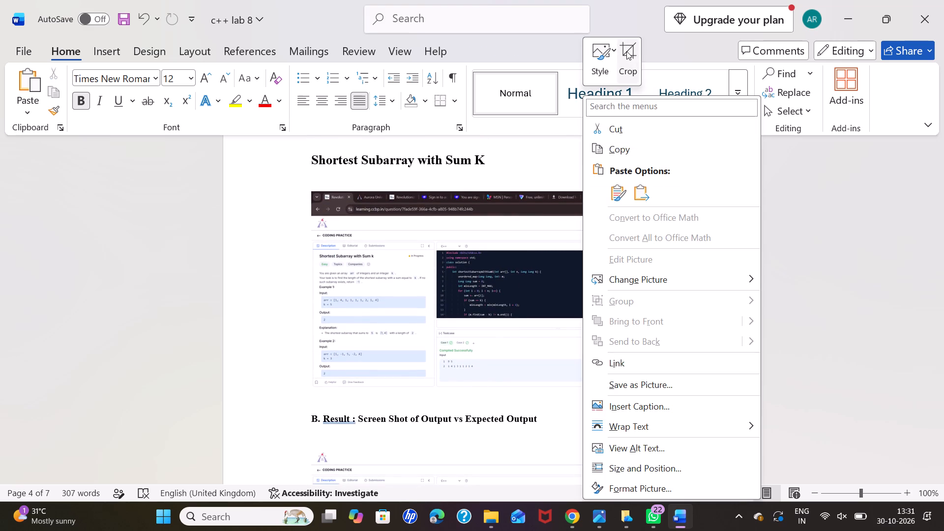
left_click(626, 51)
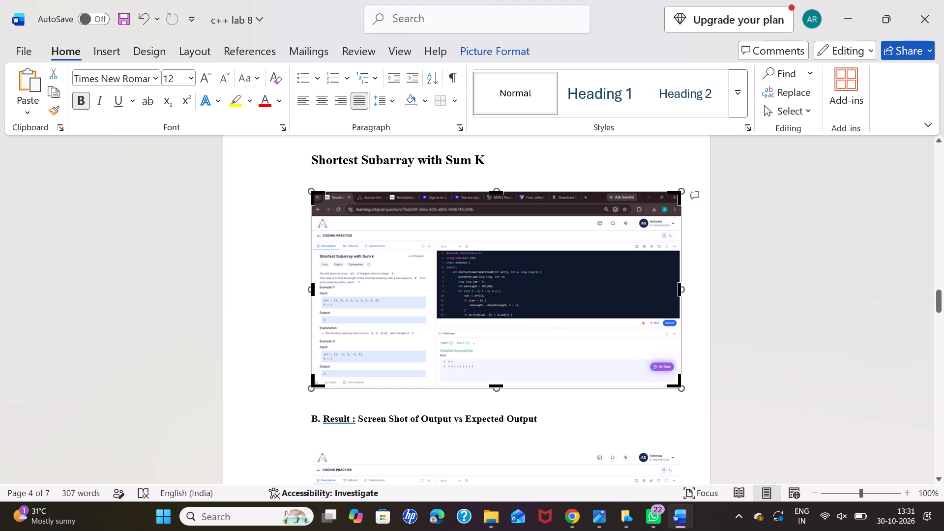
left_click_drag(498, 193, 497, 218)
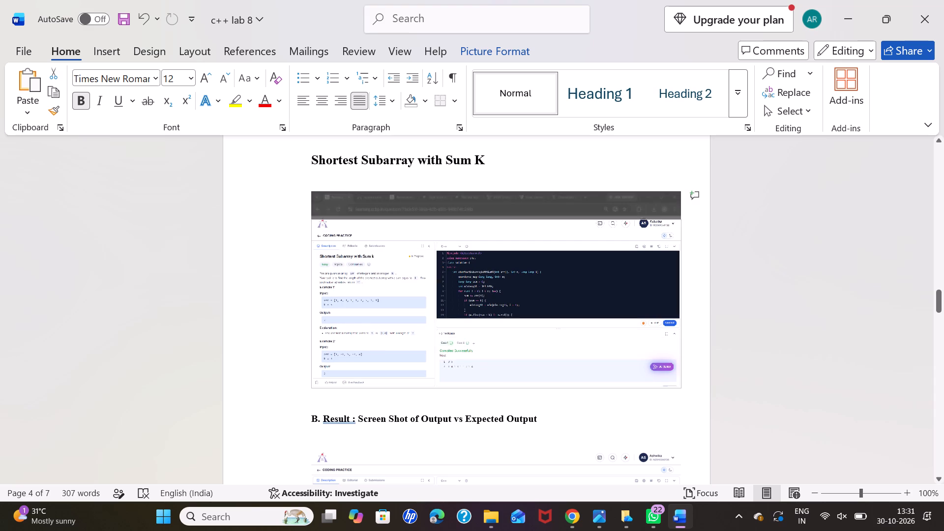
left_click_drag(497, 218, 496, 216)
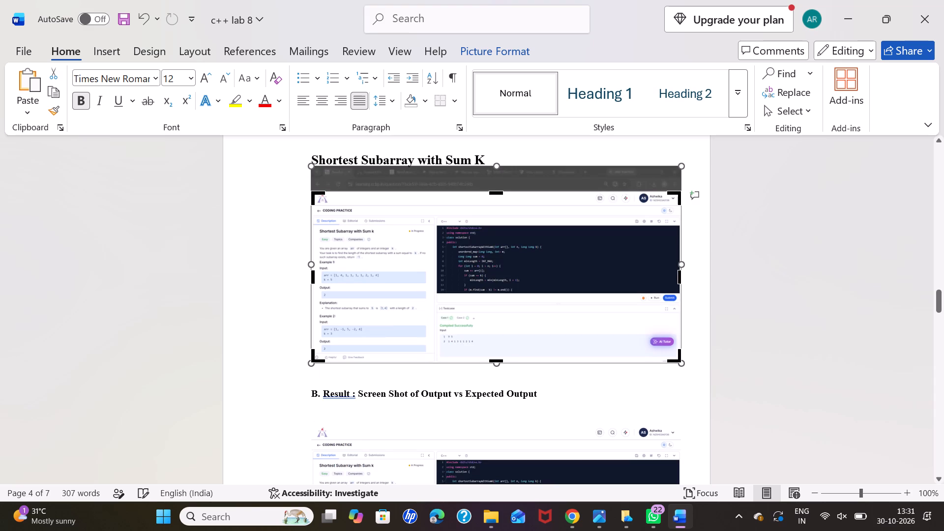
left_click(692, 266)
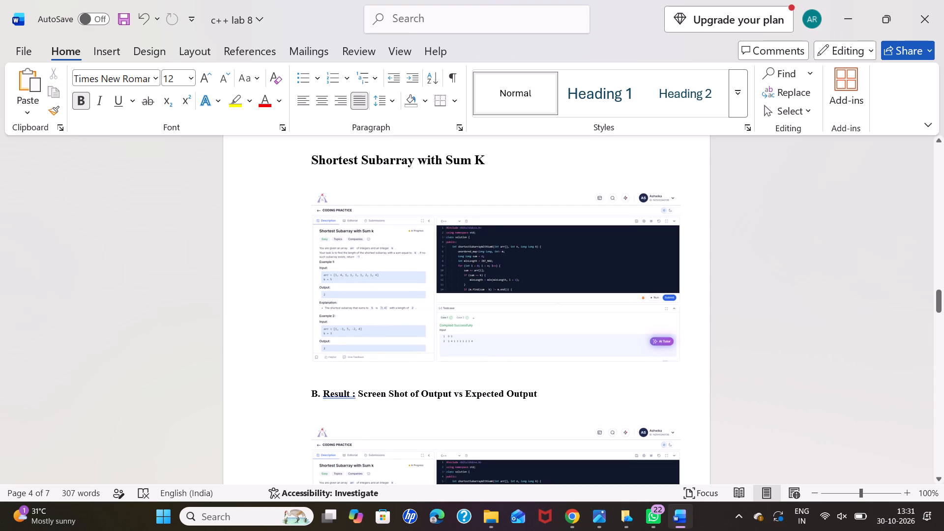
Insert three blank lines below the cropped output screenshot, pushing the "Next Greater Element Lookup" section onto the following page.
scroll(542, 369, "down", 1)
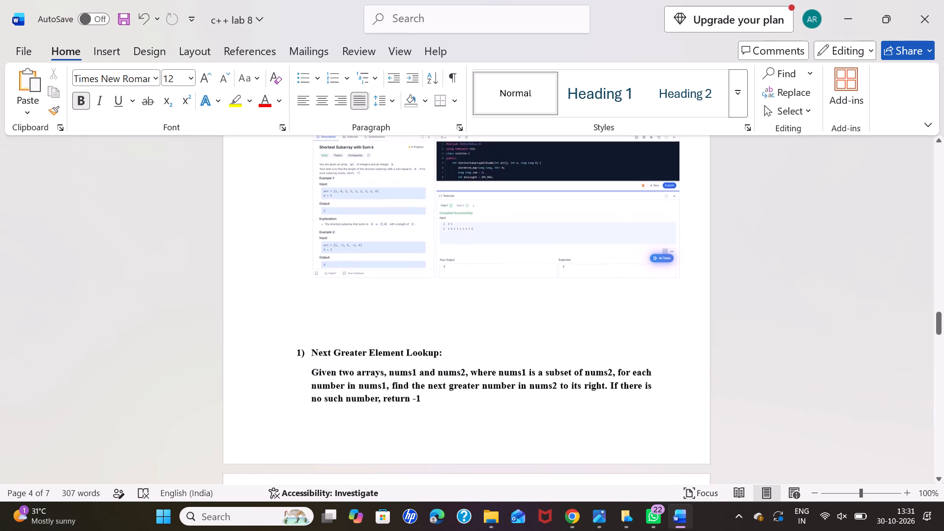
scroll(542, 369, "down", 1)
left_click(451, 260)
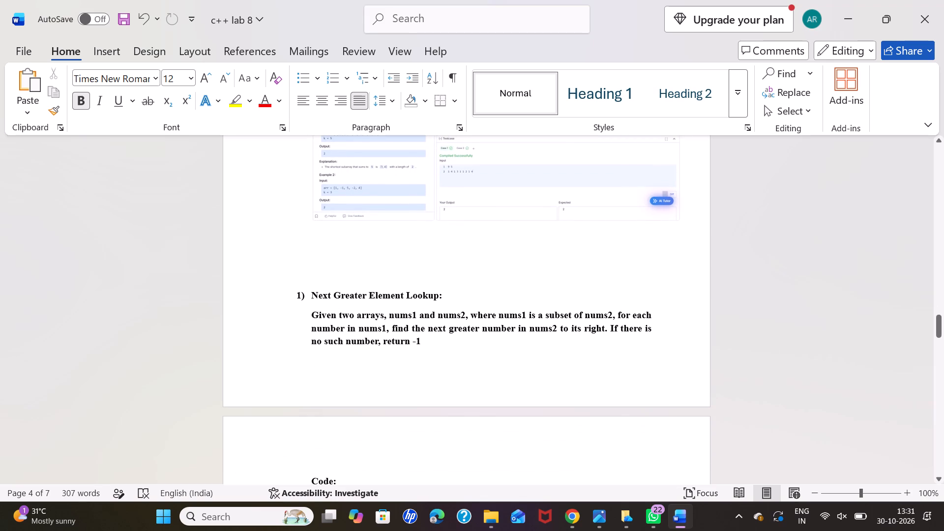
key("Return")
key("Return")
key("Return")
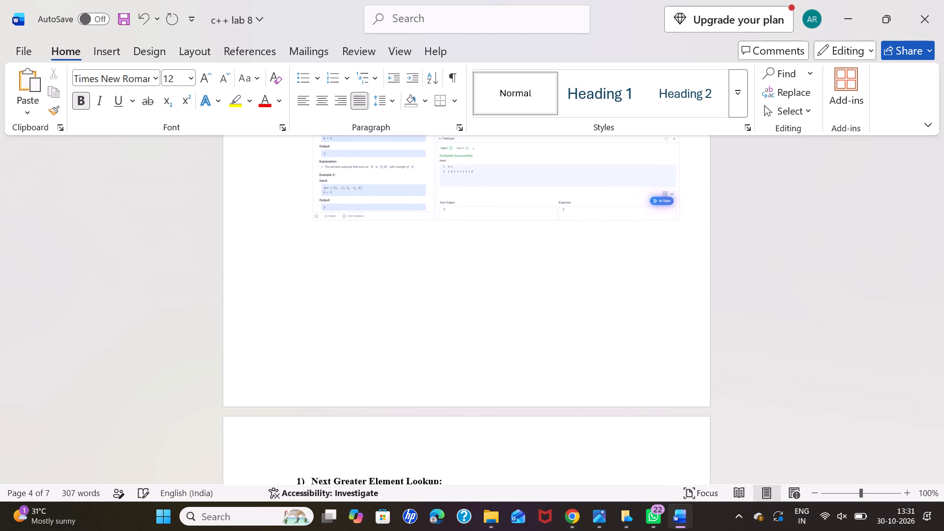
Try to add blank lines before the "Next Greater Element Lookup" heading at the start of its page.
scroll(451, 260, "down", 1)
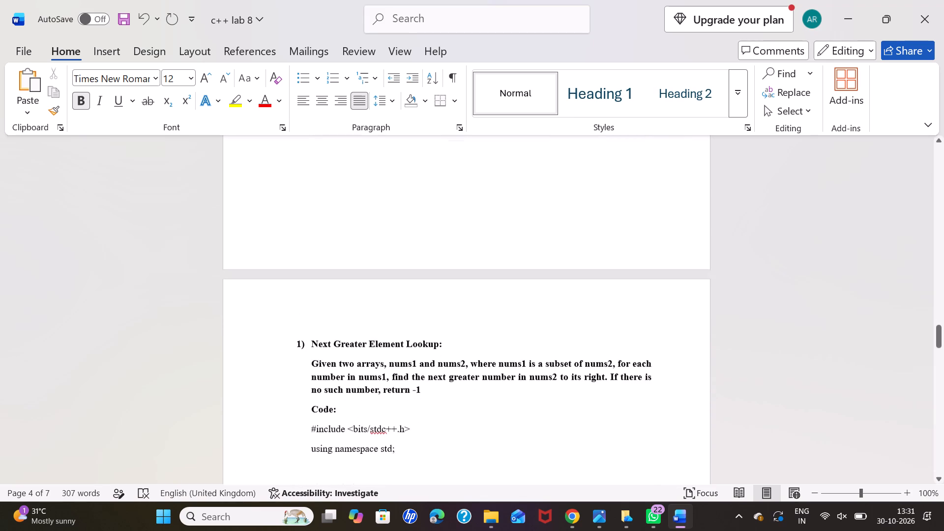
scroll(451, 260, "down", 2)
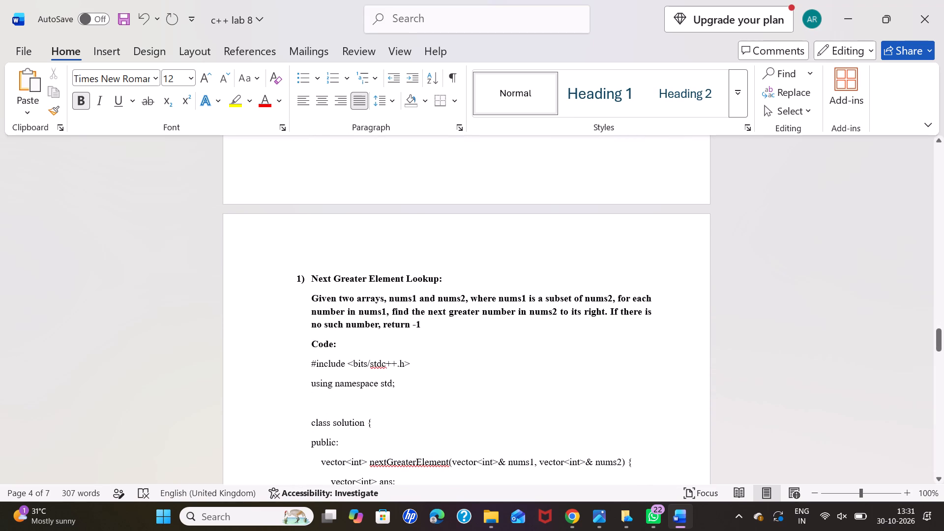
left_click(353, 249)
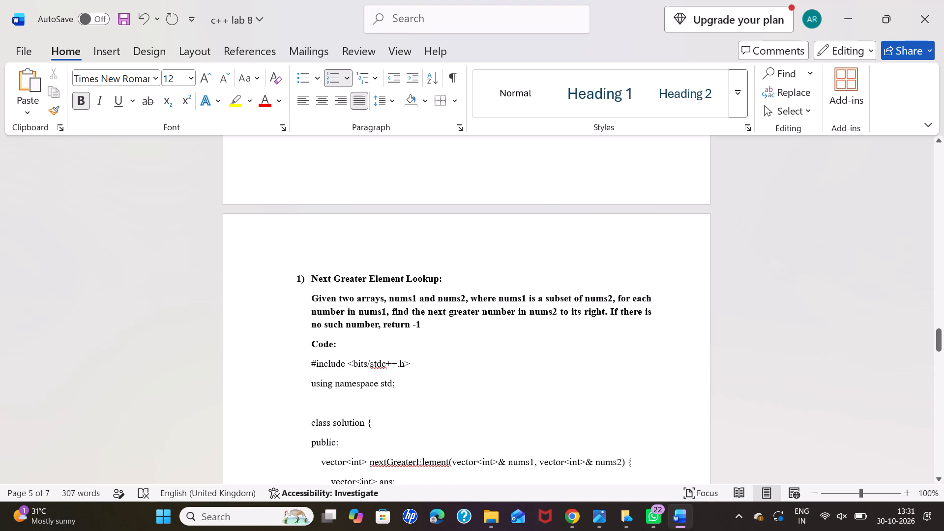
key("Return")
key("Return")
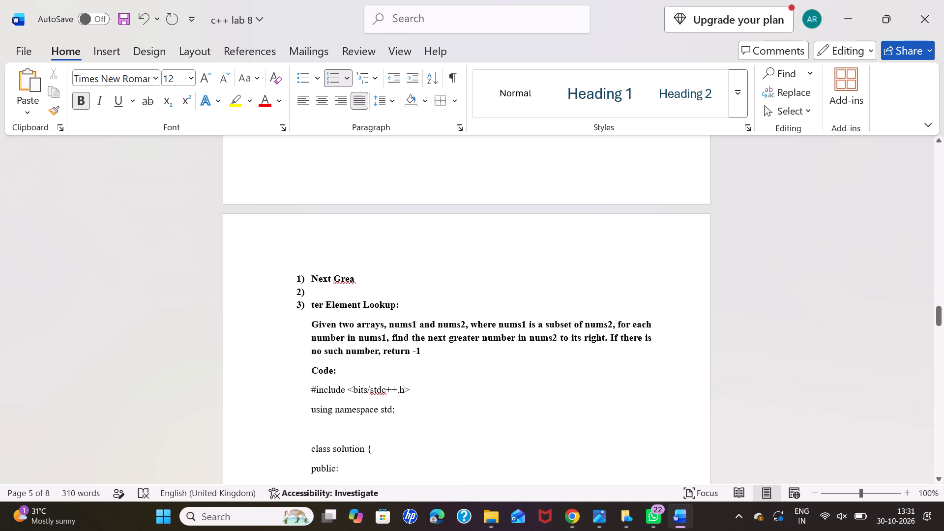
left_click(296, 275)
key("Left")
key("Return")
key("Return")
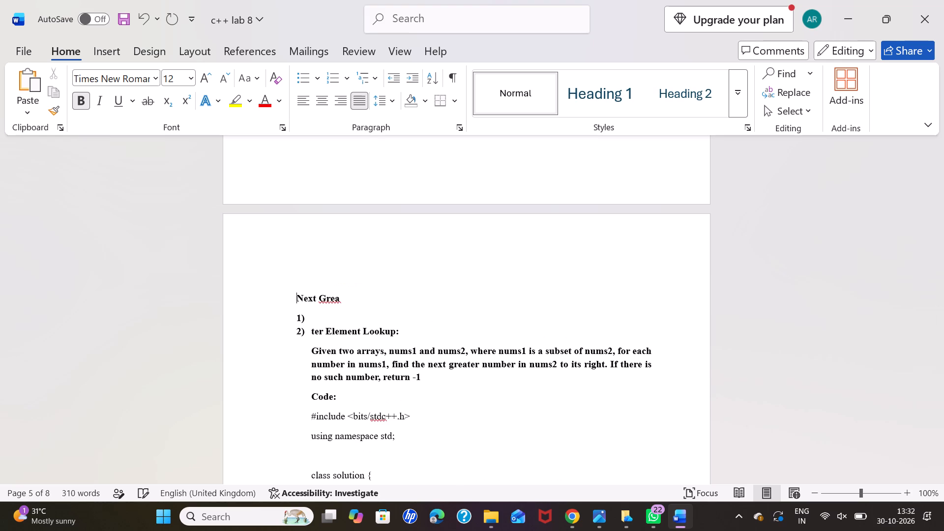
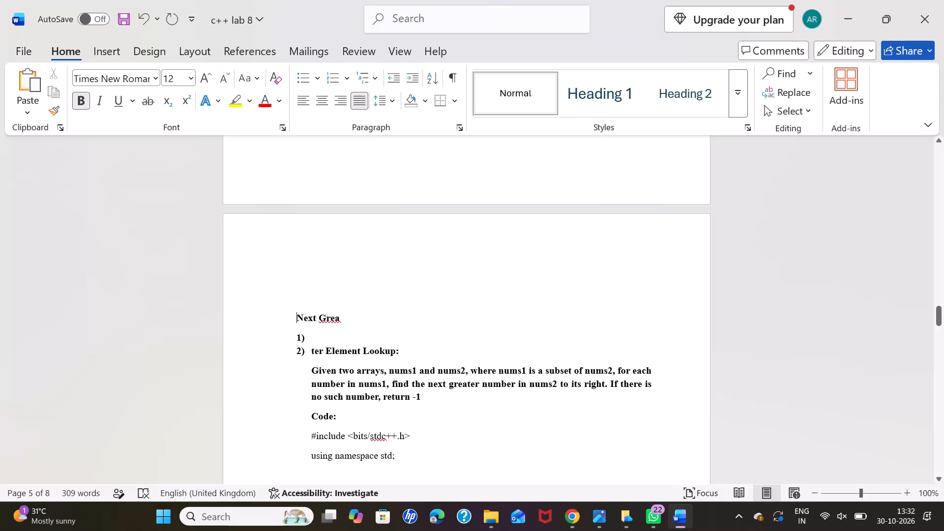
Paste the copied heading "Max Pair Sum in Subarrays" above the "Next Grea" line and set its font size to 14.
key("Return")
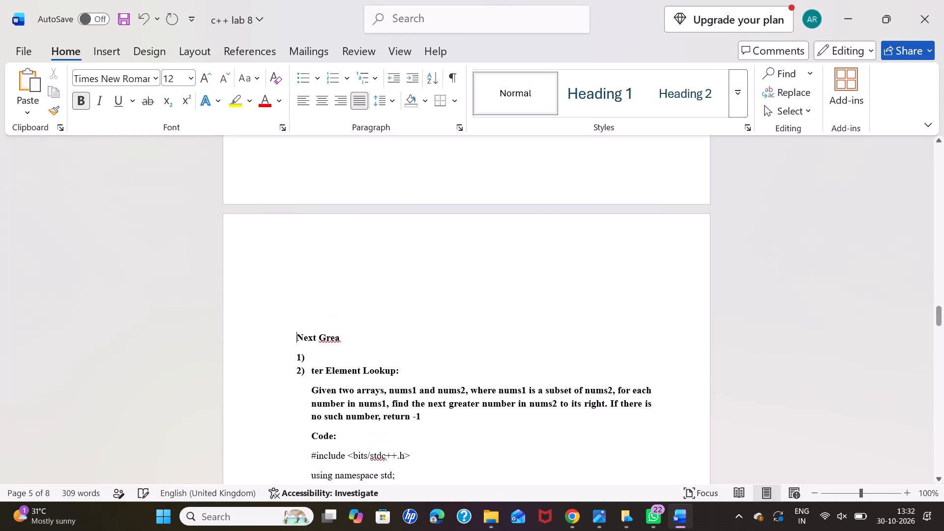
left_click(294, 302)
key("ctrl+v")
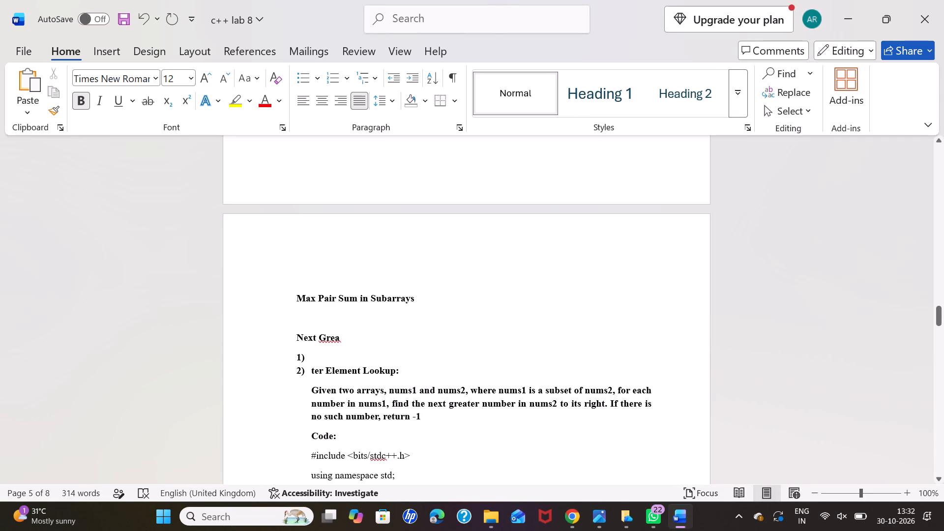
left_click_drag(419, 297, 295, 292)
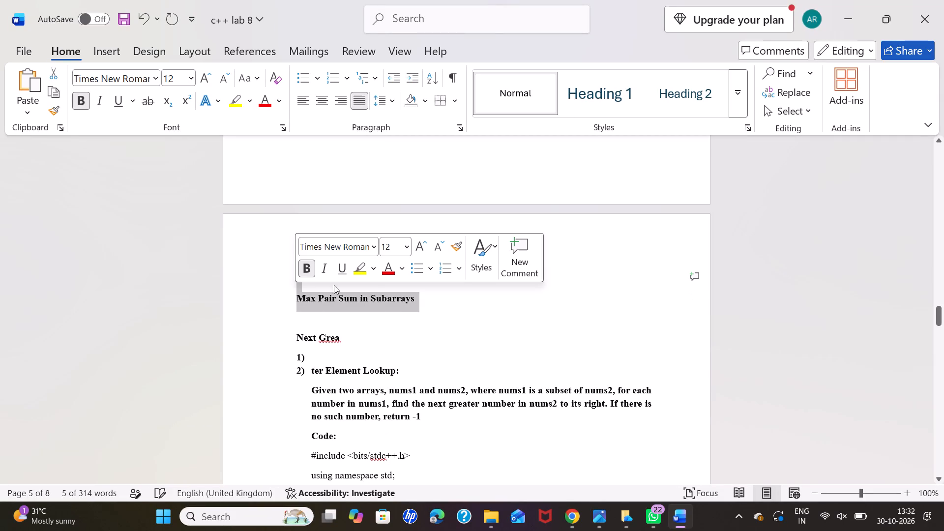
left_click(406, 249)
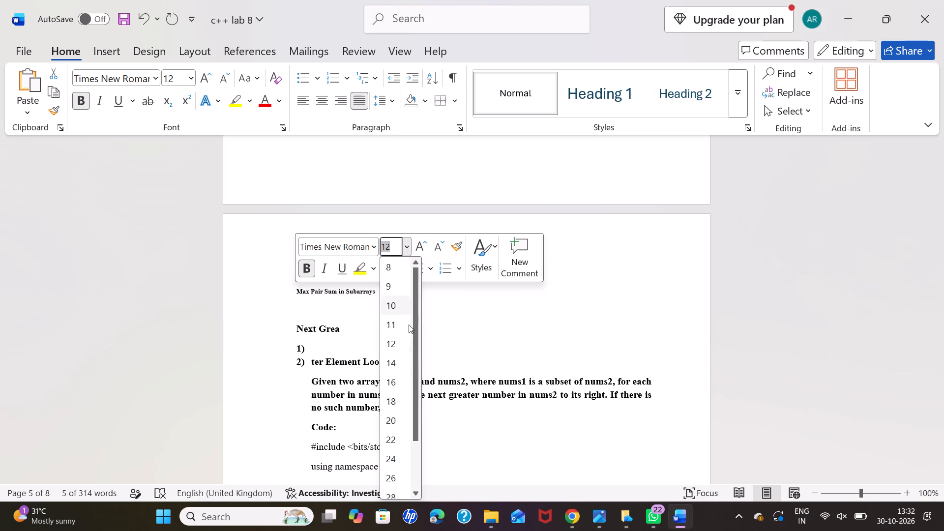
left_click(397, 364)
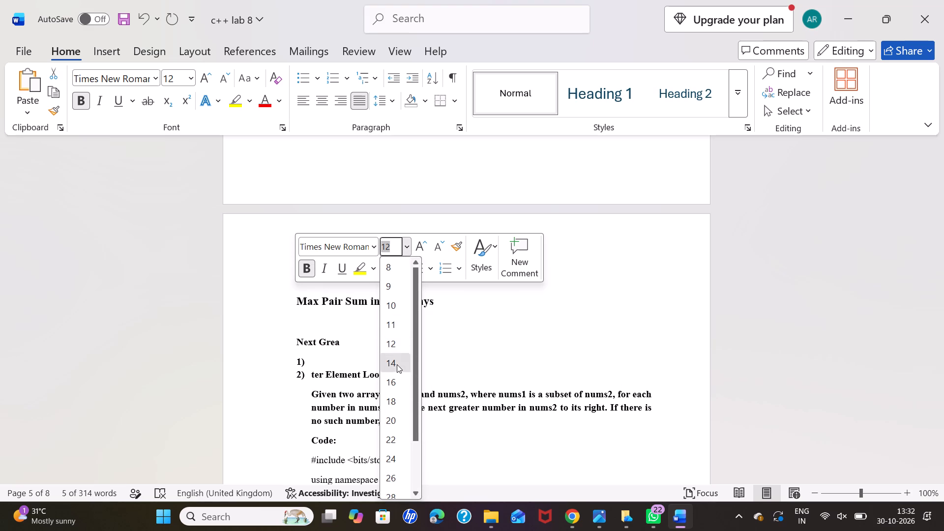
left_click(452, 304)
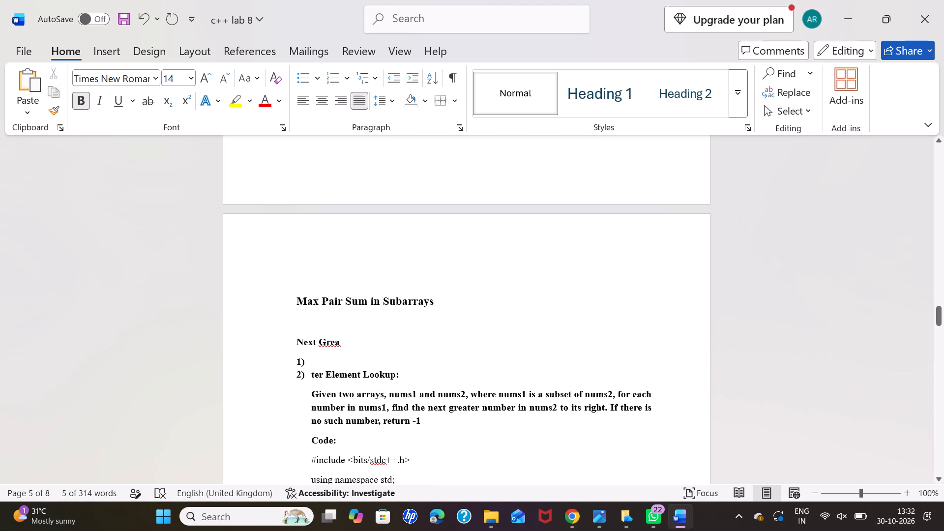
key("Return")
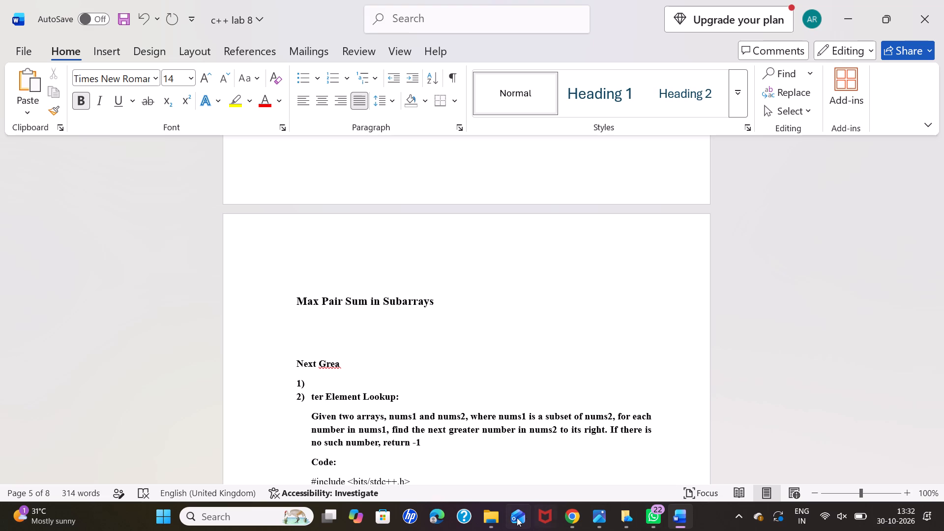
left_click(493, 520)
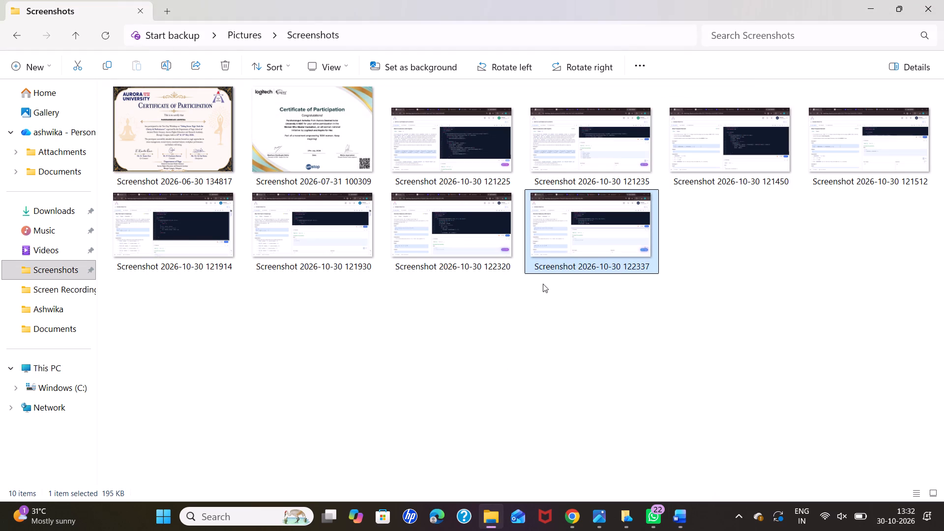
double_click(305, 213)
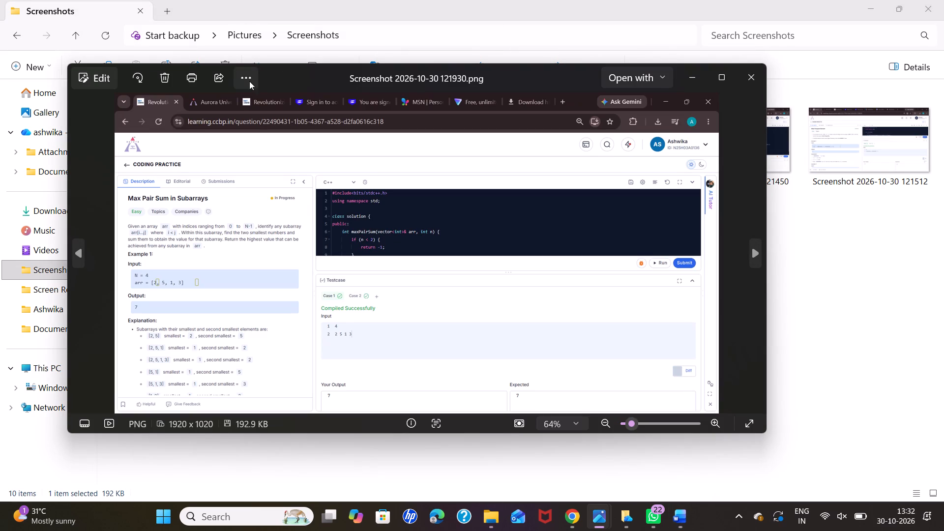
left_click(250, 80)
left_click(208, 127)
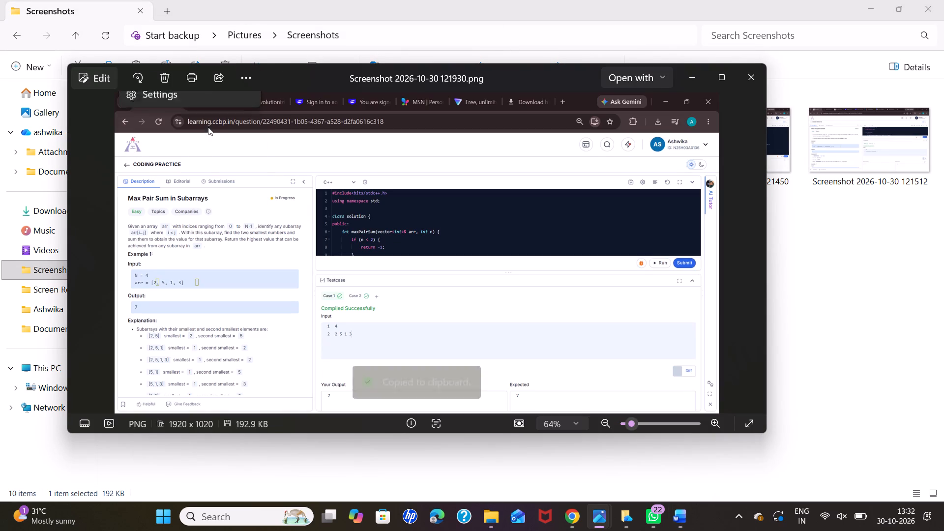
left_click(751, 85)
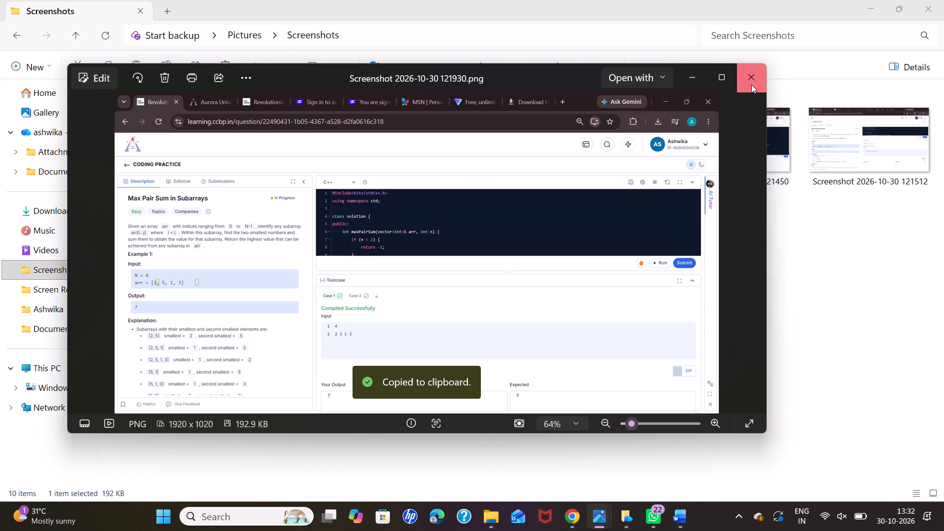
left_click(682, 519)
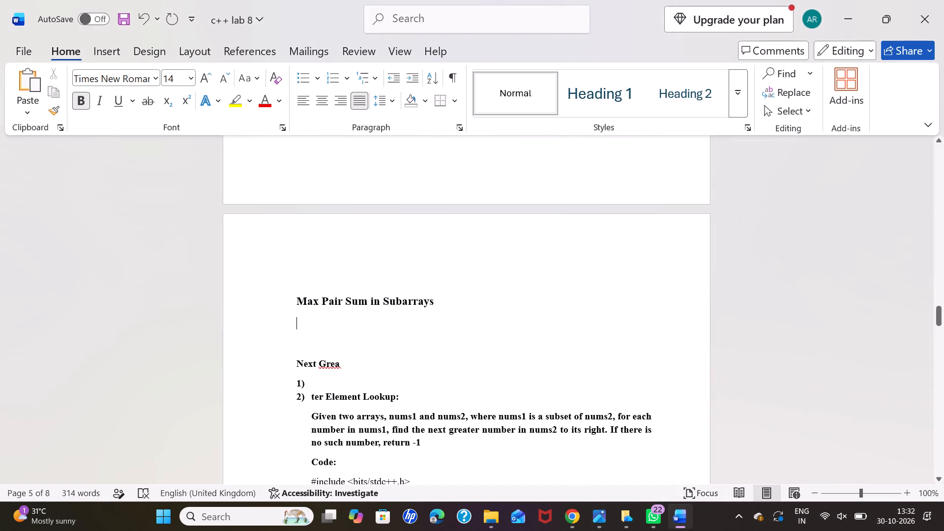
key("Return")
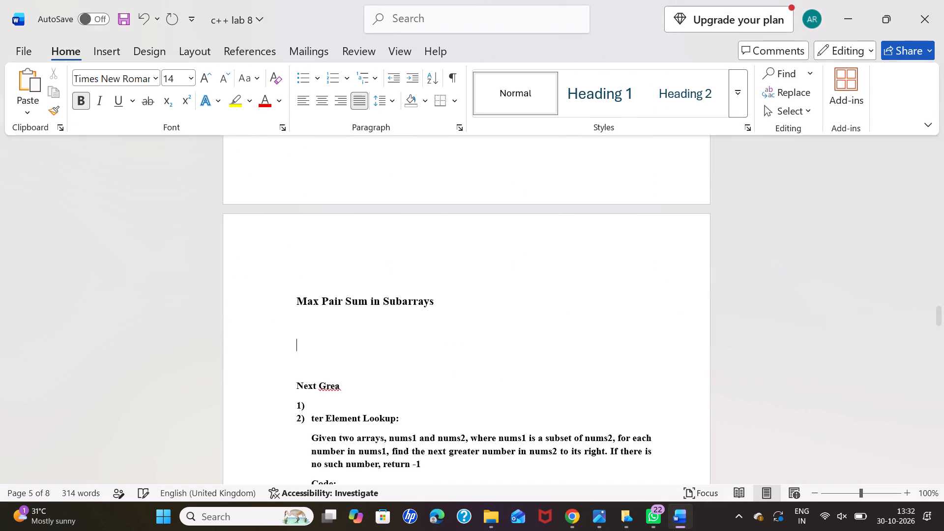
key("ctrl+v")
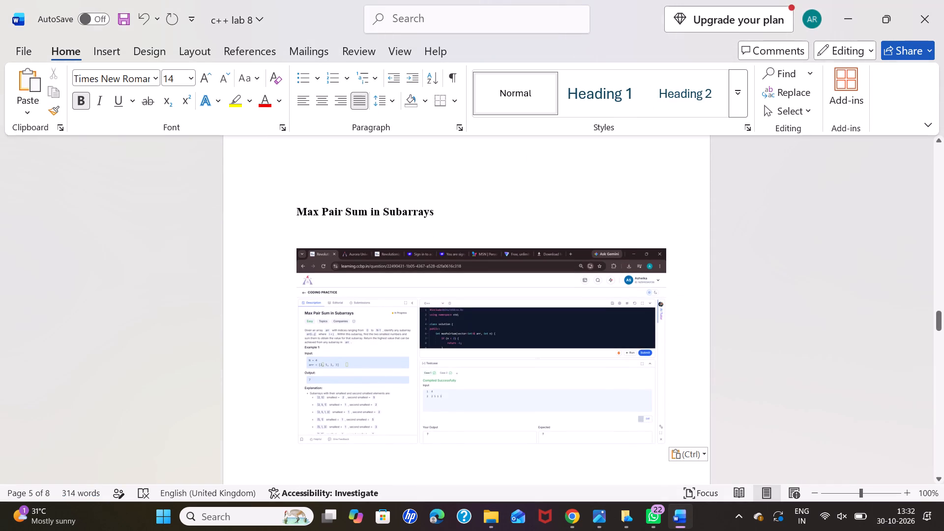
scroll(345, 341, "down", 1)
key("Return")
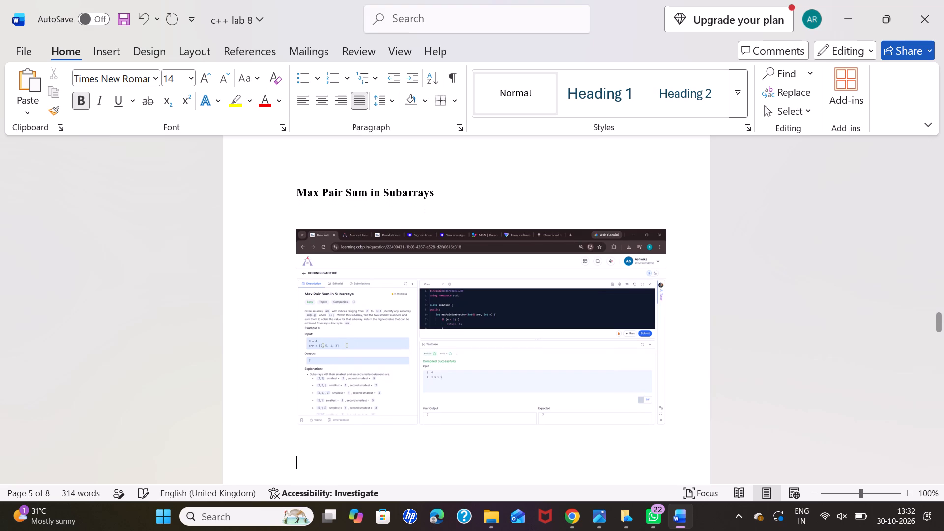
Copy the "Result : Screen Shot of Output vs Expected Output" line from the previous section to below the Max Pair Sum screenshot.
scroll(345, 341, "up", 1)
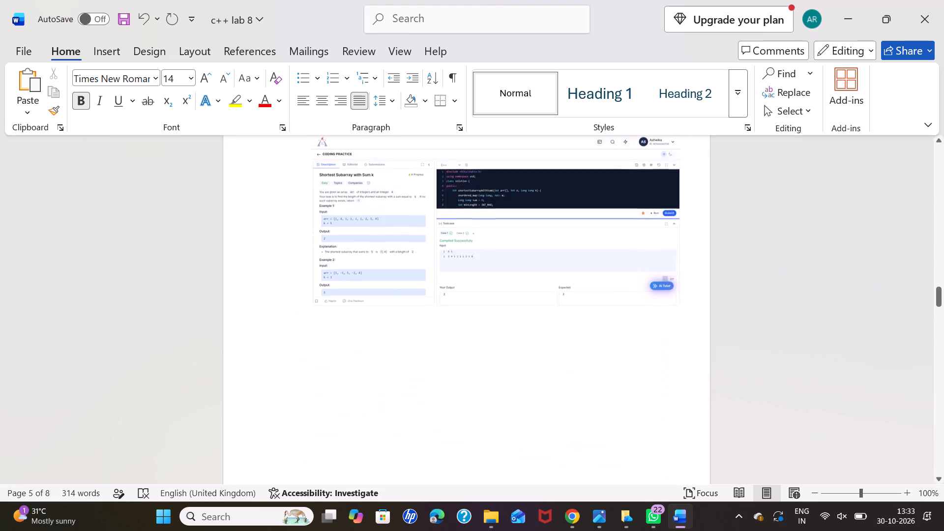
scroll(345, 341, "up", 1)
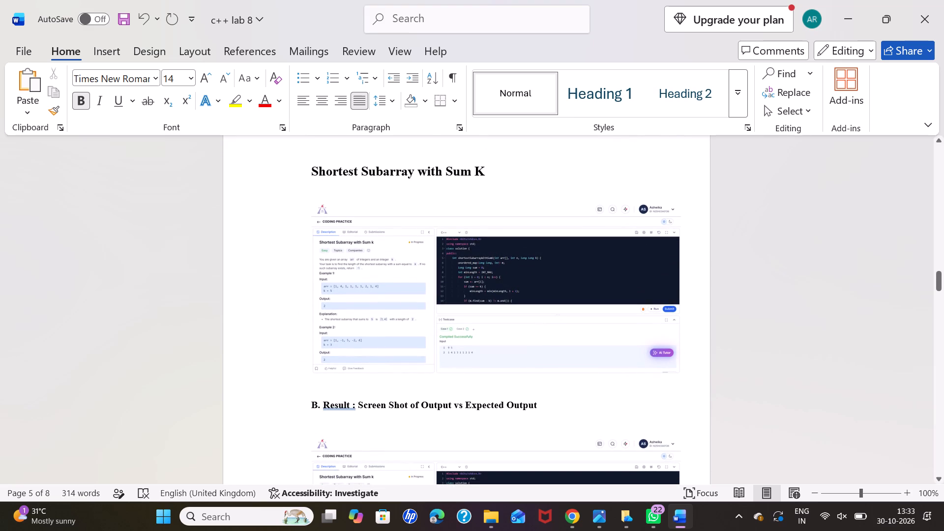
left_click_drag(546, 406, 375, 401)
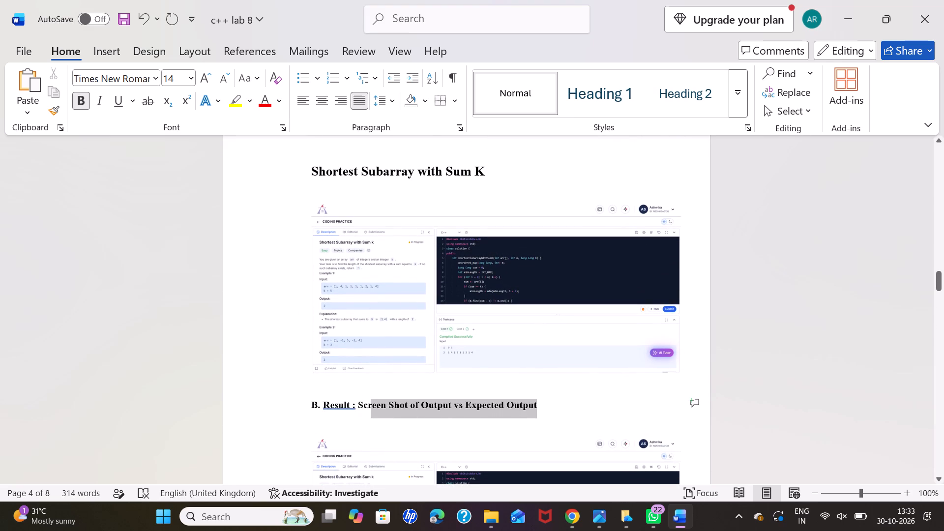
left_click_drag(375, 401, 337, 400)
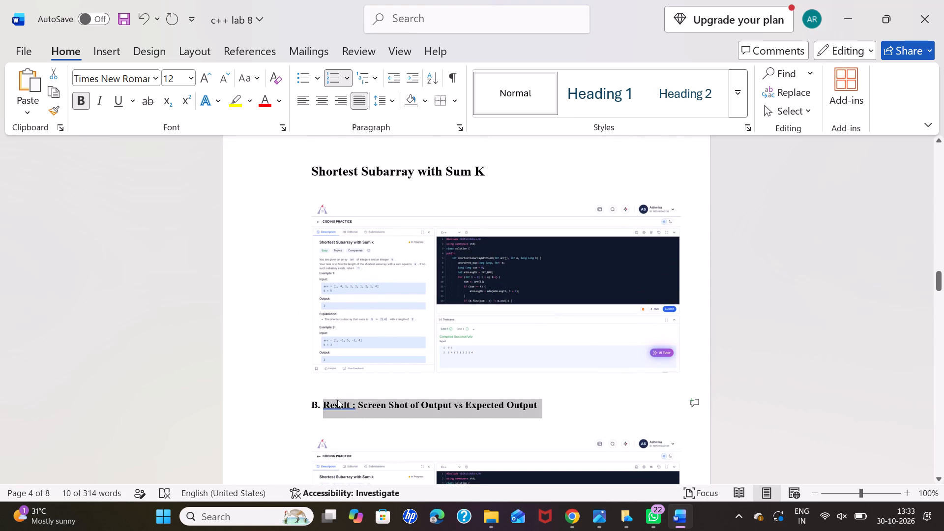
key("ctrl+c")
scroll(337, 400, "down", 1)
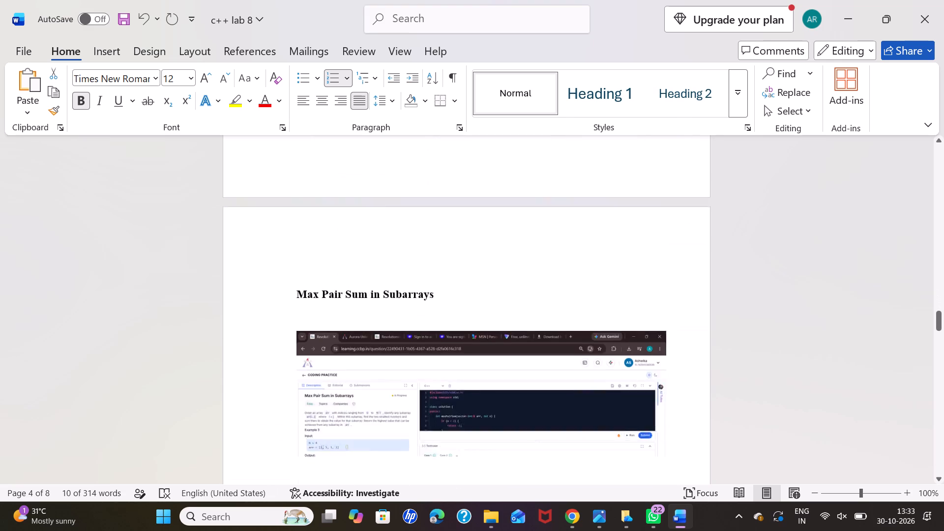
scroll(337, 400, "down", 2)
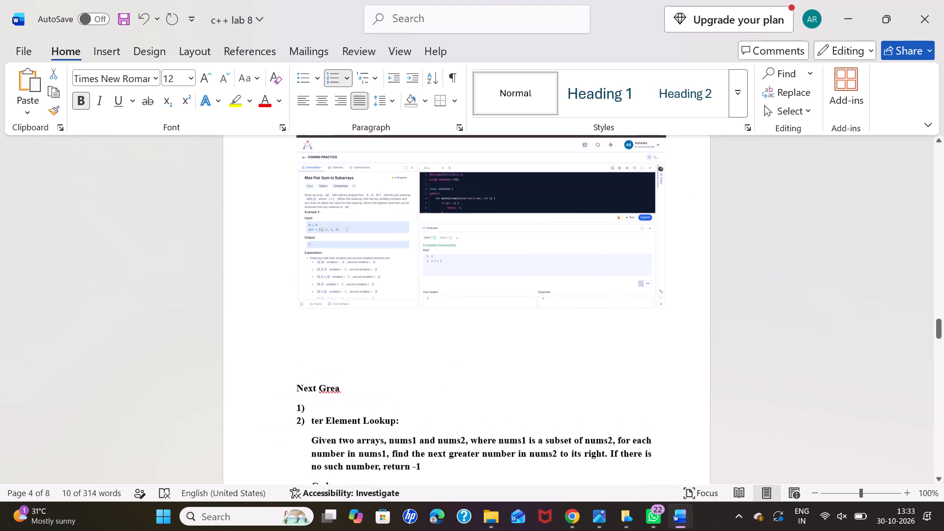
left_click(329, 351)
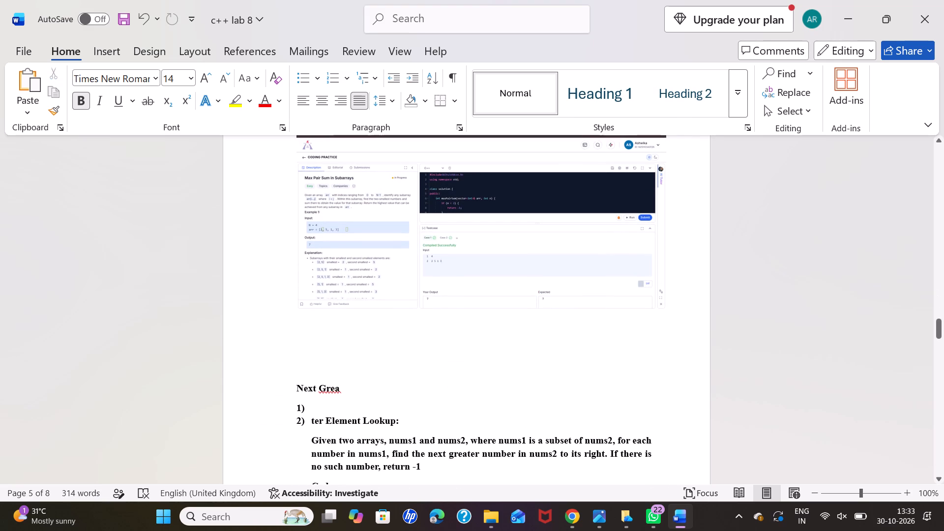
key("ctrl+v")
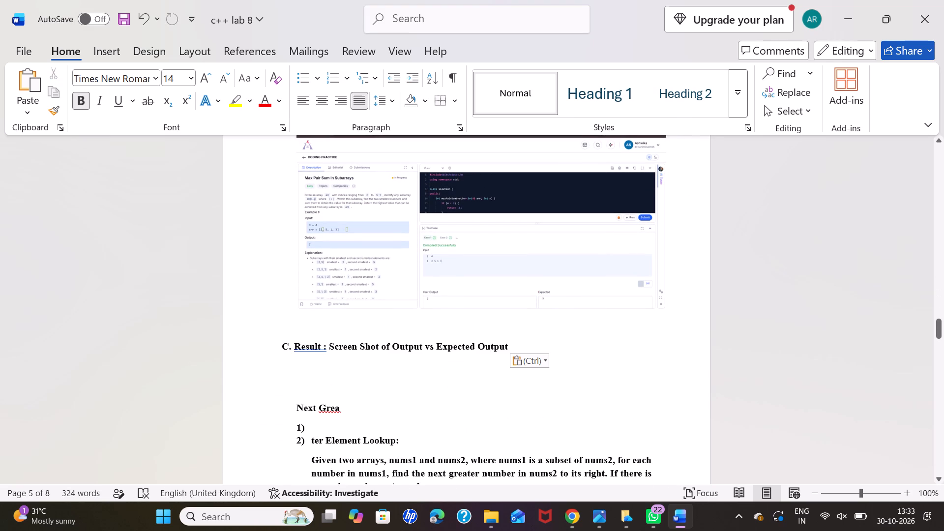
Indent the pasted "Result" line so it aligns with the "Max Pair Sum in Subarrays" heading.
left_click(283, 347)
key("Tab")
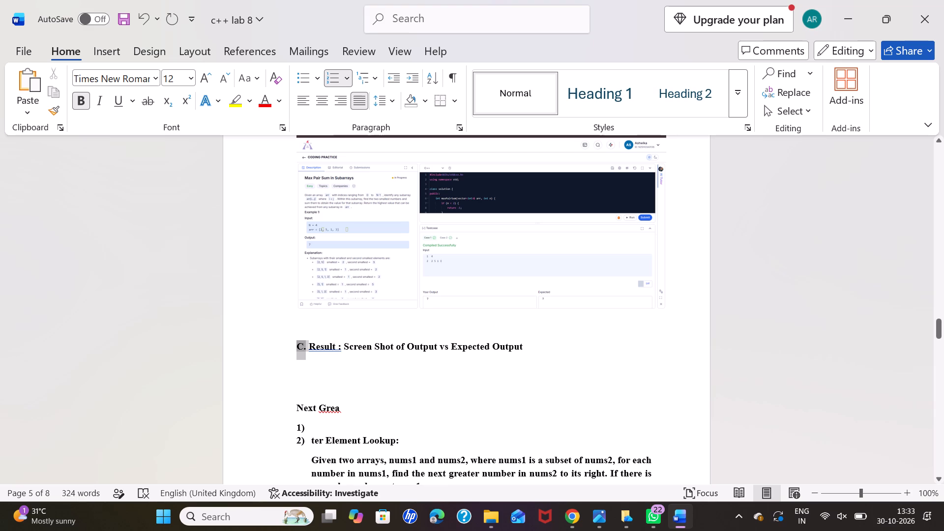
left_click(534, 352)
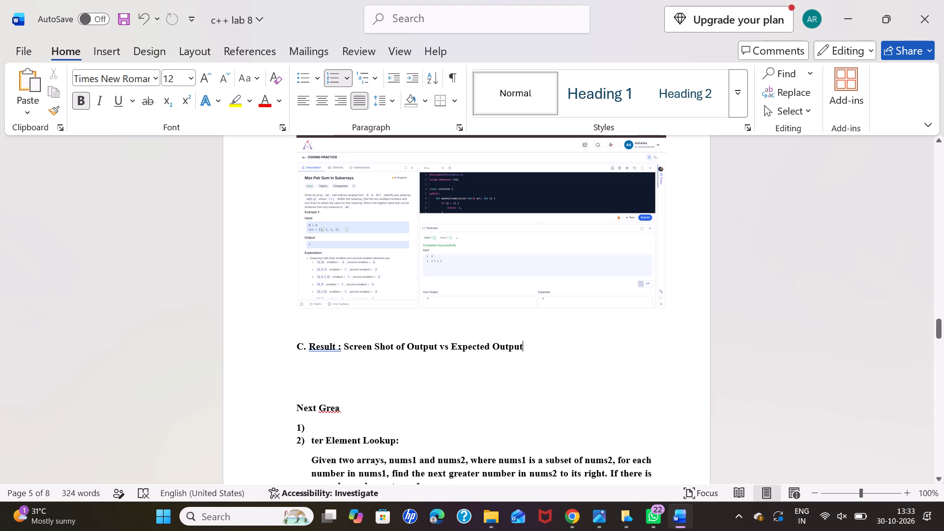
scroll(534, 352, "up", 1)
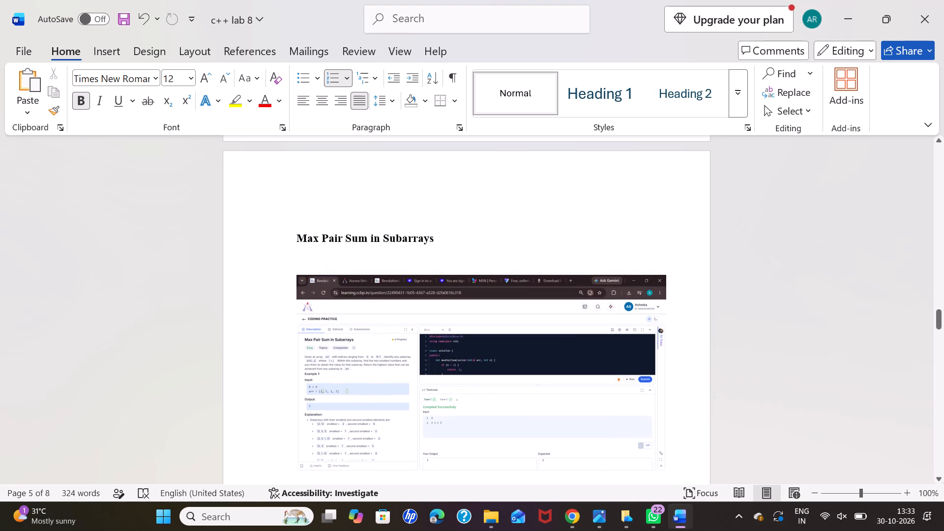
scroll(534, 352, "up", 1)
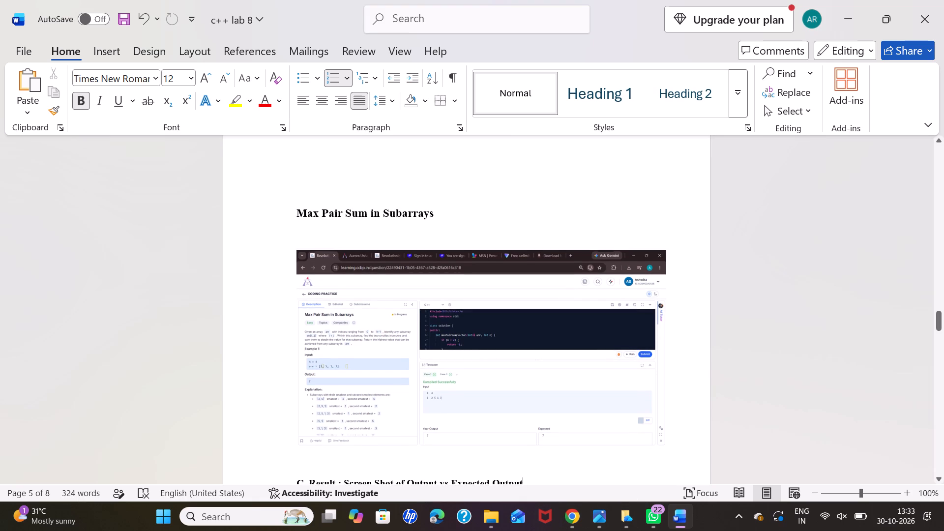
left_click(486, 525)
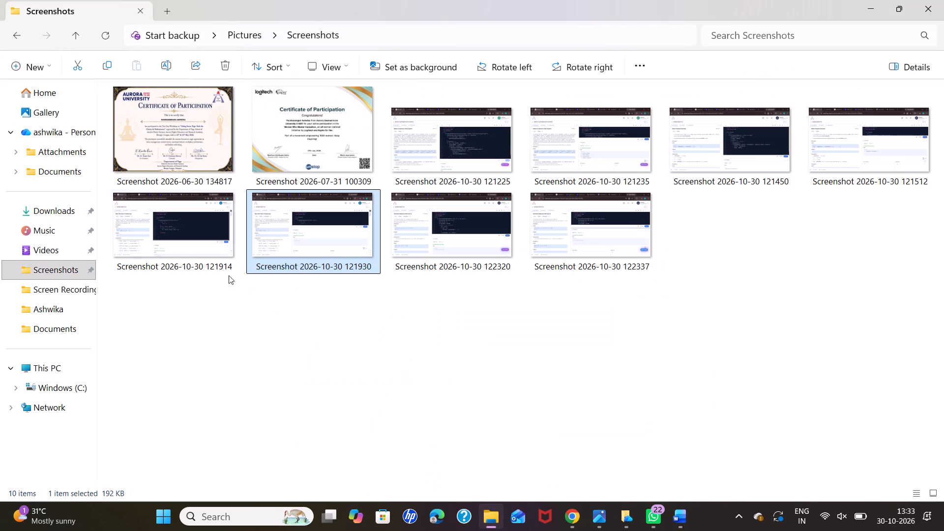
double_click(187, 250)
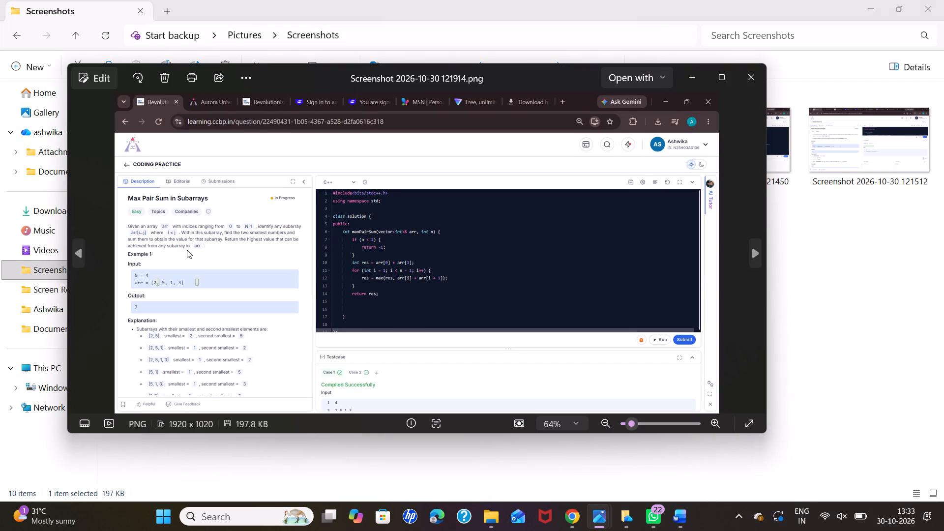
left_click(249, 80)
left_click(168, 124)
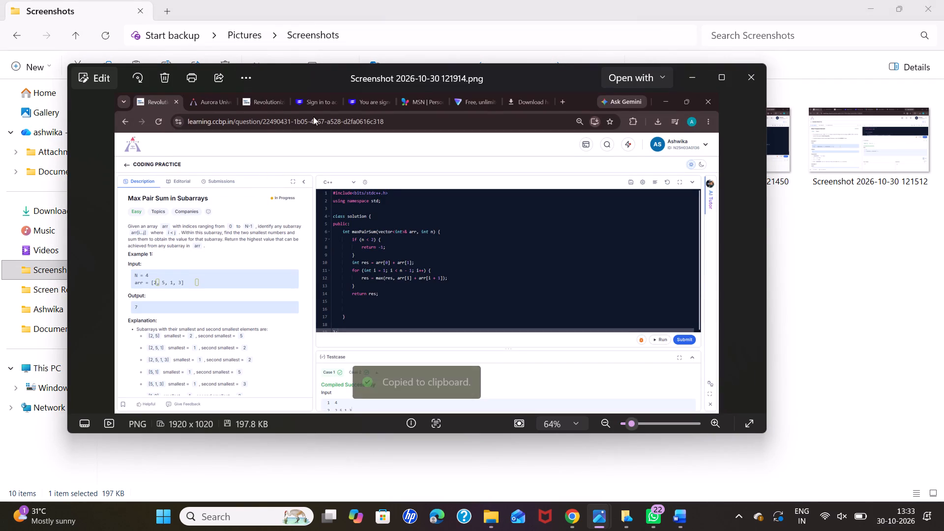
left_click(696, 78)
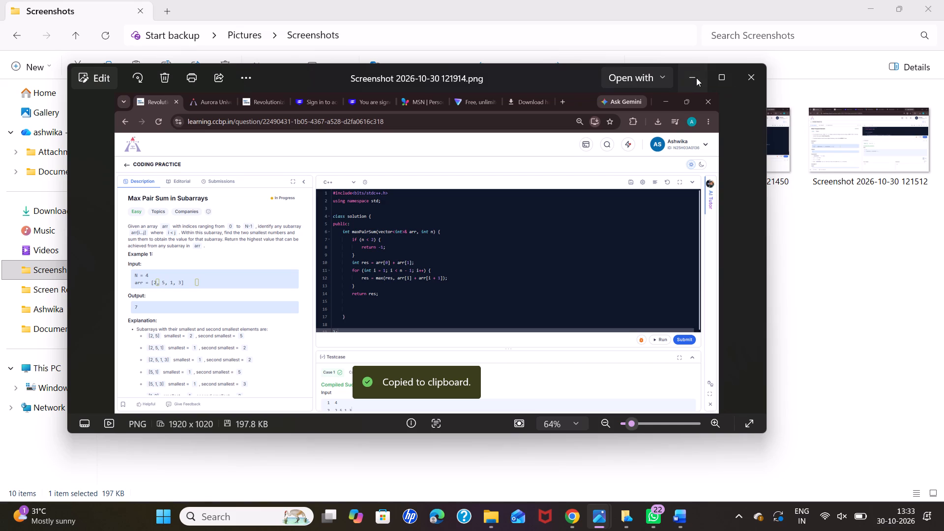
left_click(688, 515)
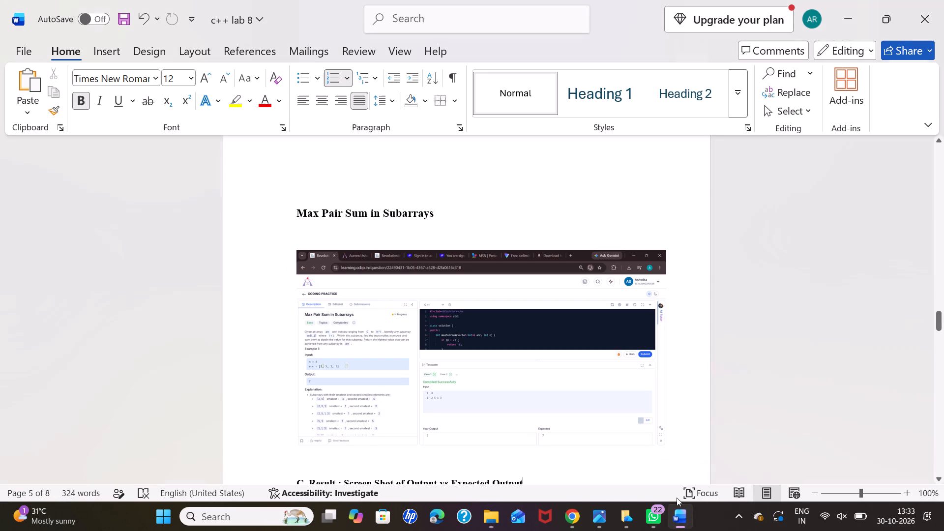
left_click(519, 363)
key("BackSpace")
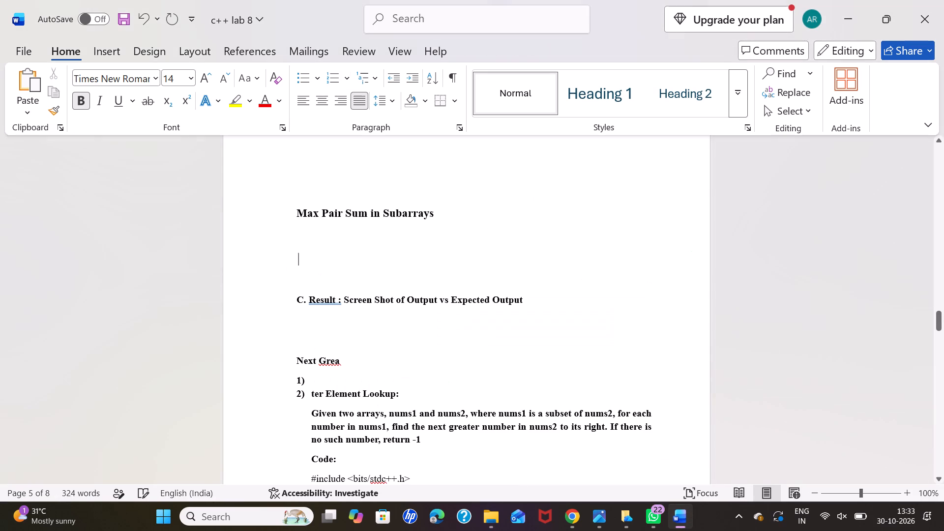
key("ctrl+v")
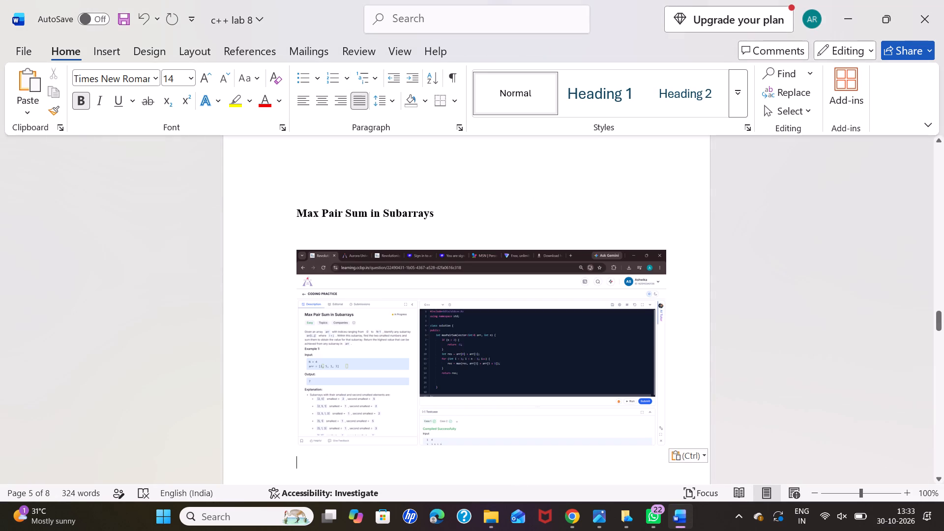
scroll(519, 363, "down", 1)
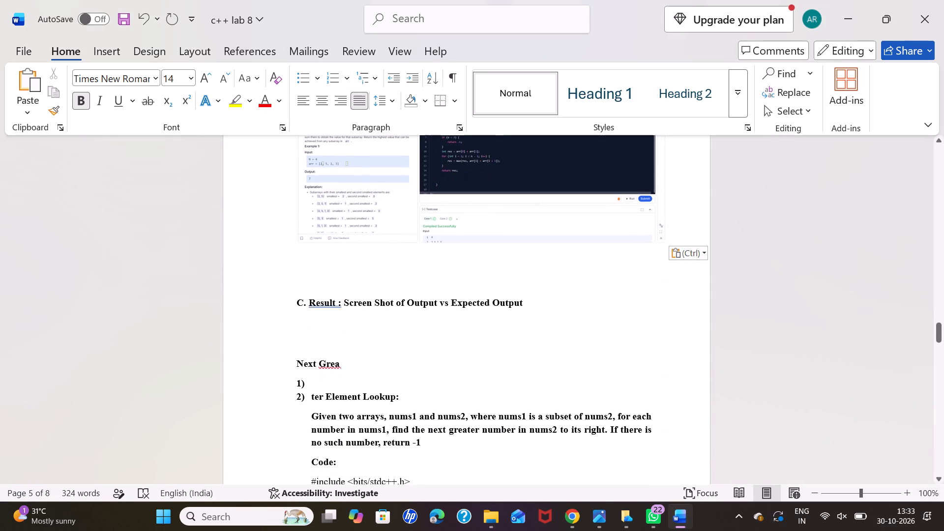
left_click(435, 334)
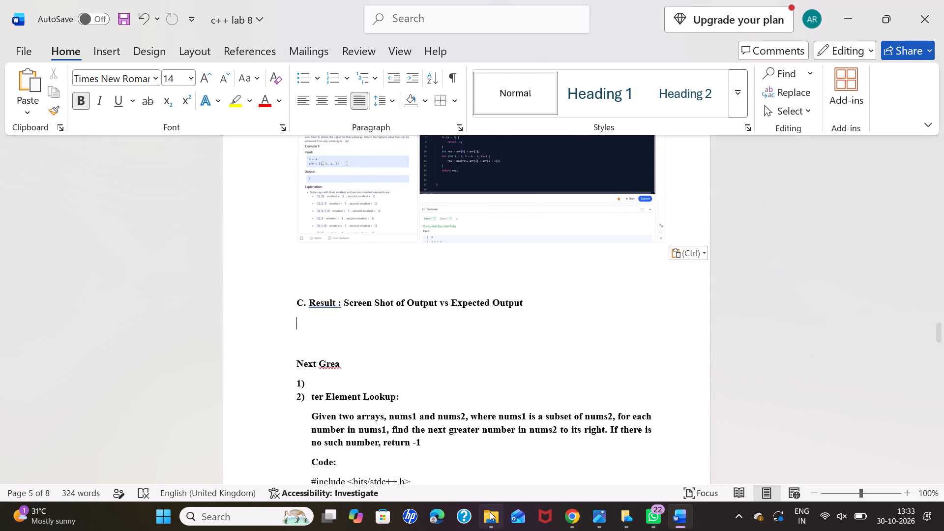
left_click(490, 512)
double_click(353, 257)
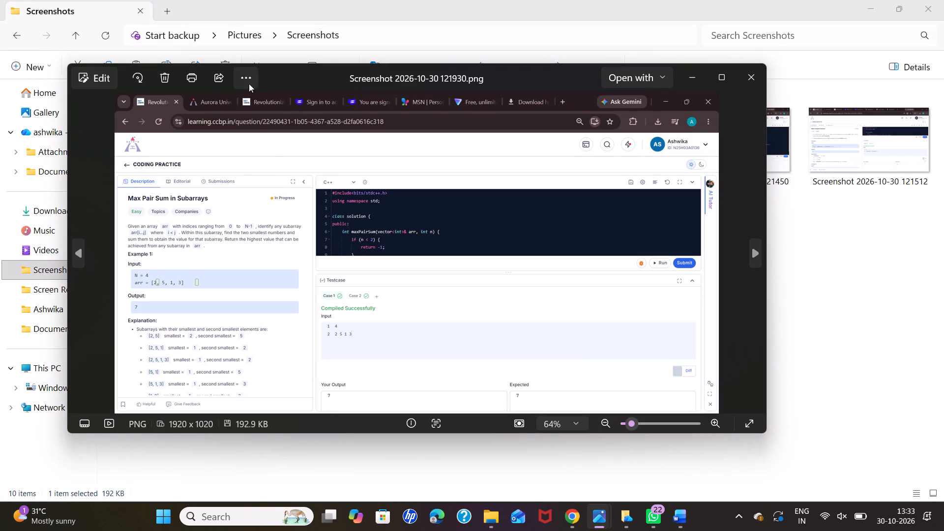
left_click(246, 79)
left_click(179, 127)
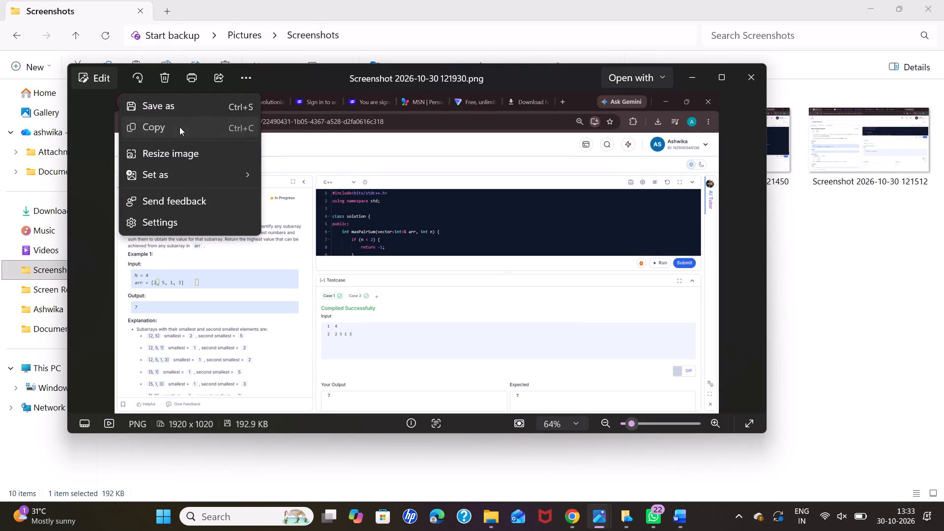
left_click(744, 79)
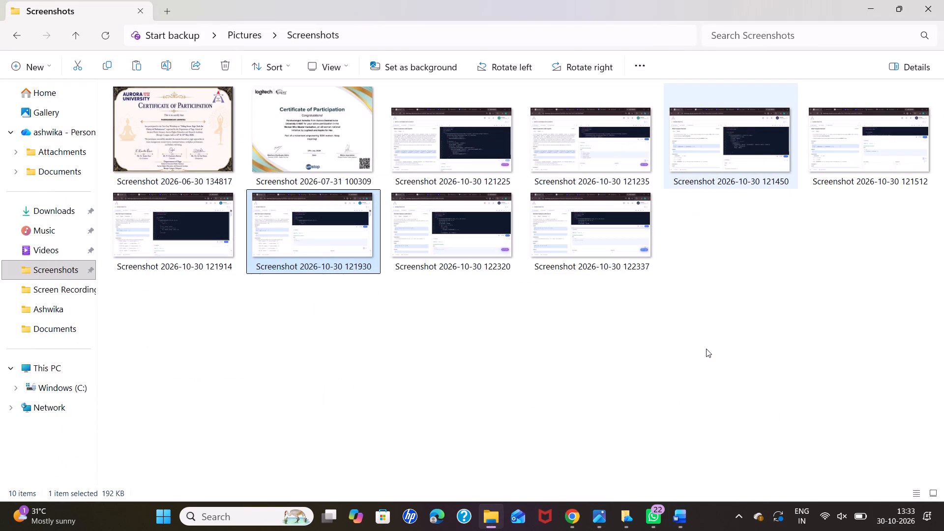
left_click(673, 526)
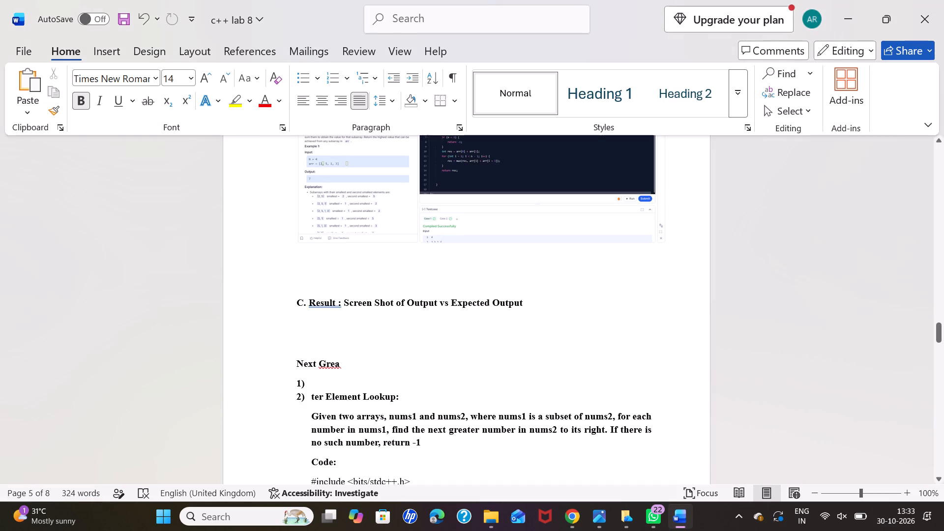
key("ctrl+v")
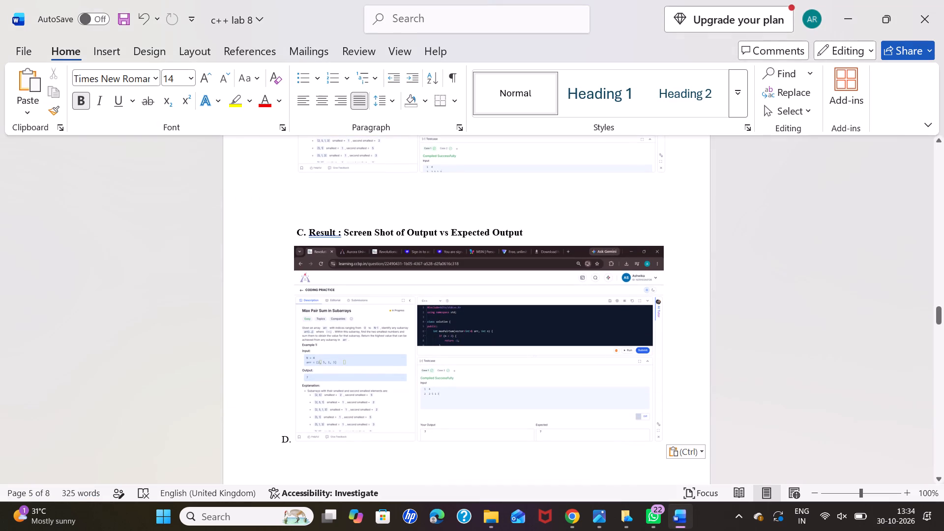
Crop the browser tab and address bars off the top of the code screenshot below the "Max Pair Sum in Subarrays" heading.
scroll(355, 329, "up", 1)
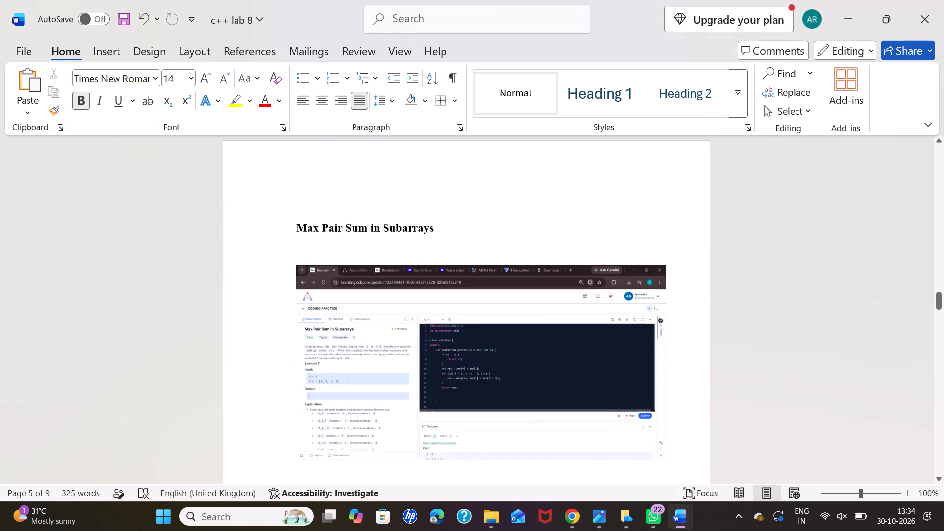
scroll(355, 329, "up", 1)
right_click(448, 347)
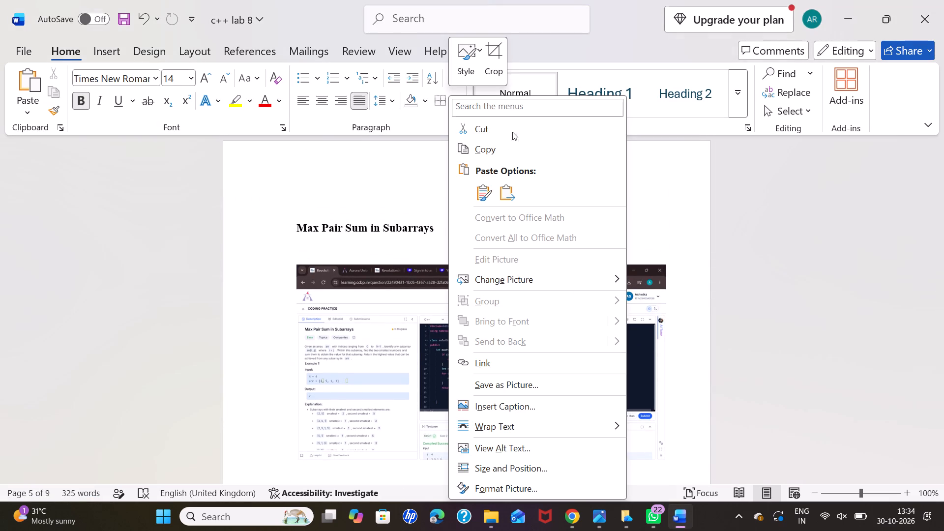
left_click(488, 71)
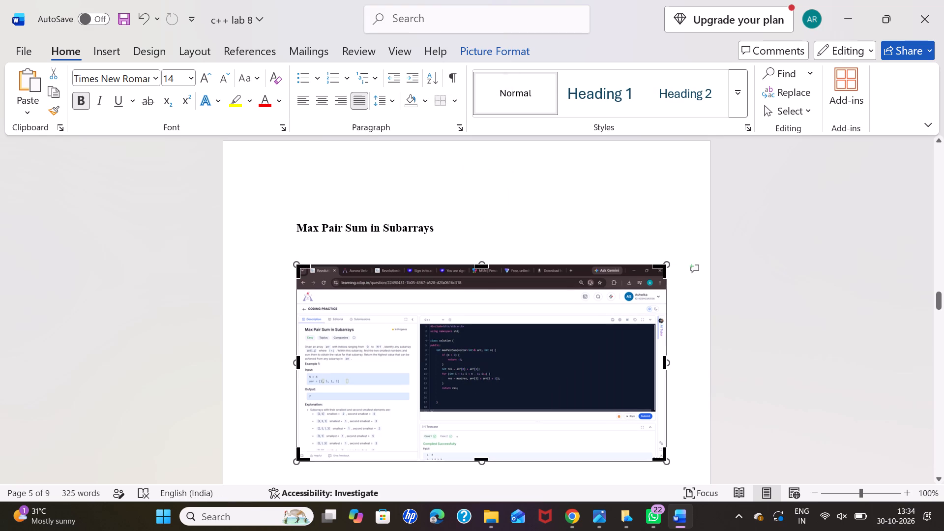
left_click_drag(485, 265, 486, 290)
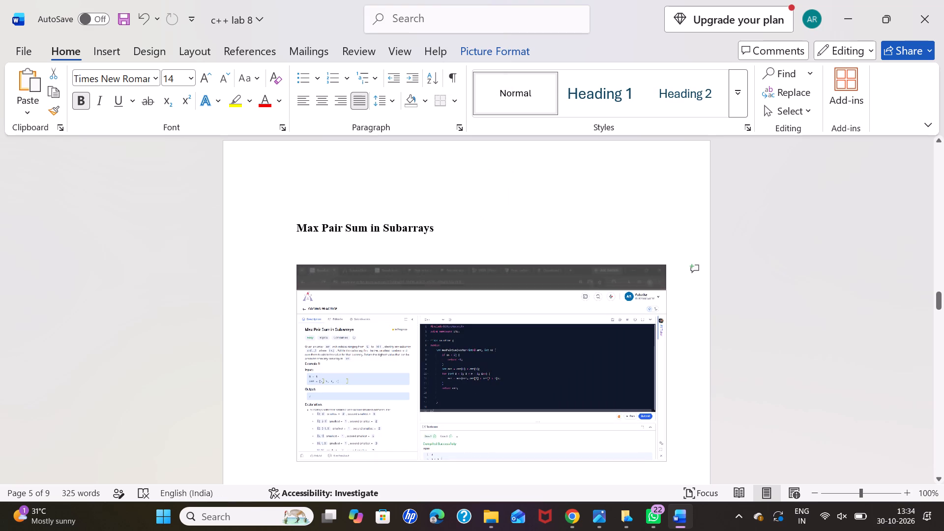
left_click_drag(486, 290, 487, 289)
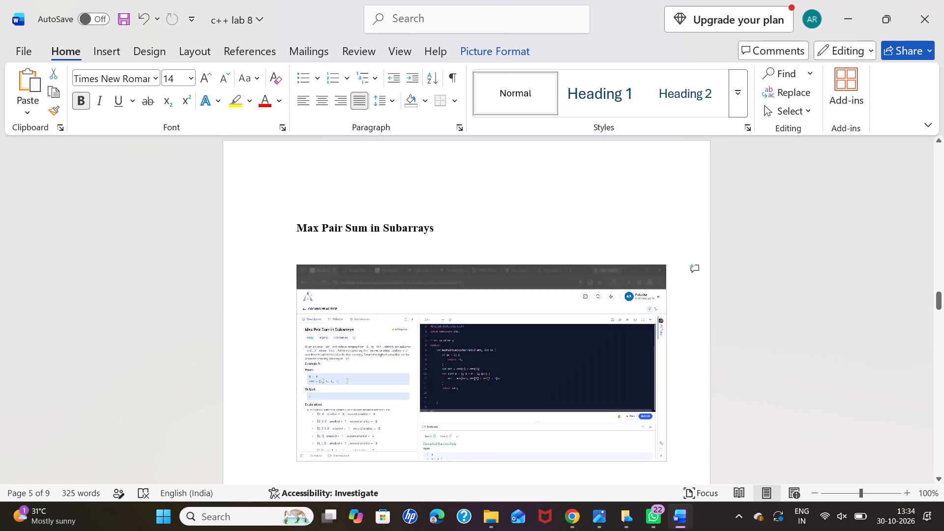
left_click_drag(487, 289, 487, 289)
left_click(678, 320)
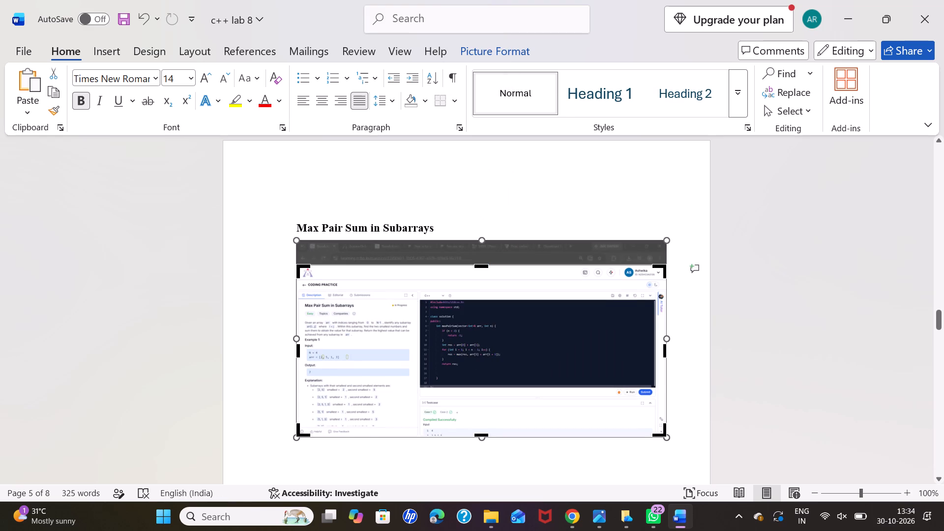
Crop the browser tab and address bars off the top of the output screenshot below the "Result" line.
scroll(678, 320, "down", 1)
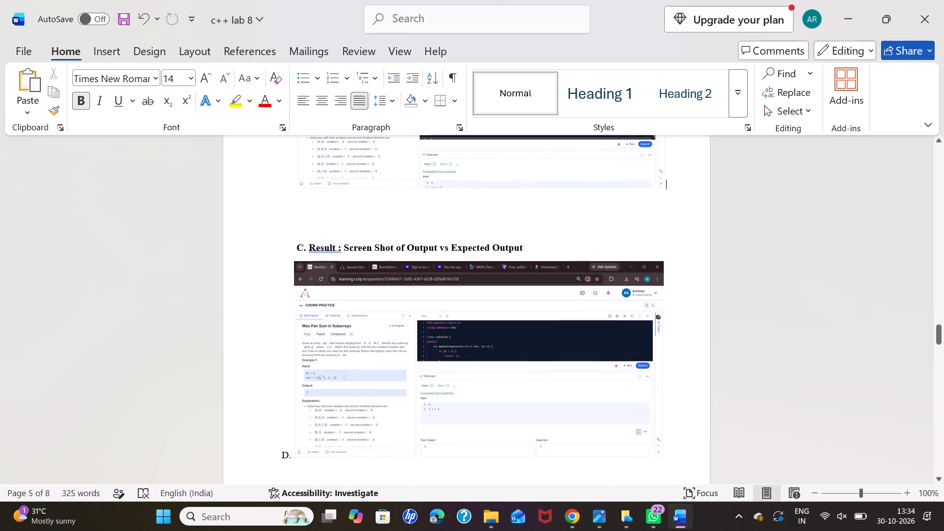
scroll(678, 320, "down", 1)
right_click(599, 345)
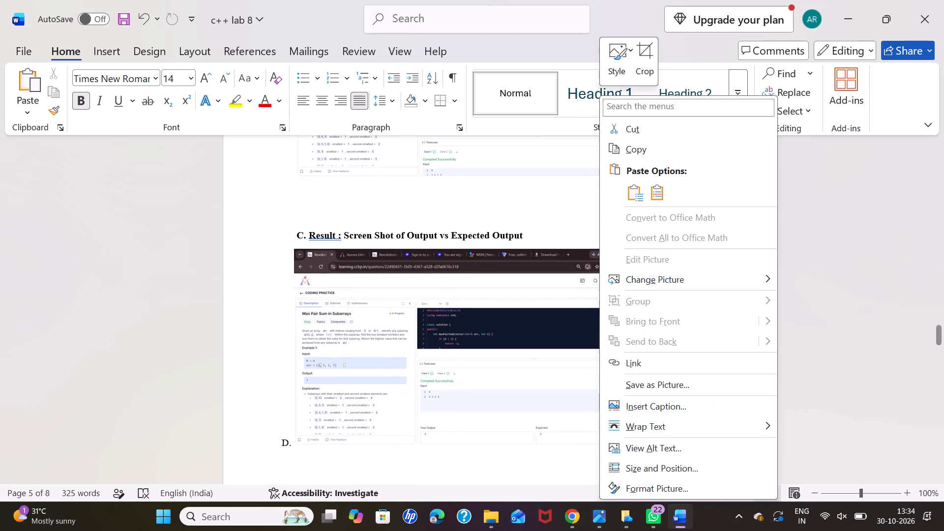
left_click(636, 61)
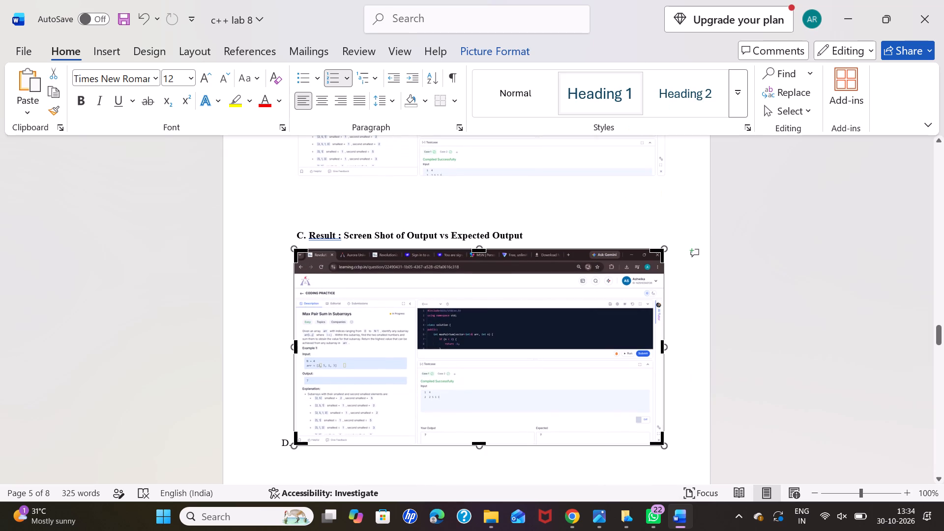
left_click_drag(480, 250, 486, 273)
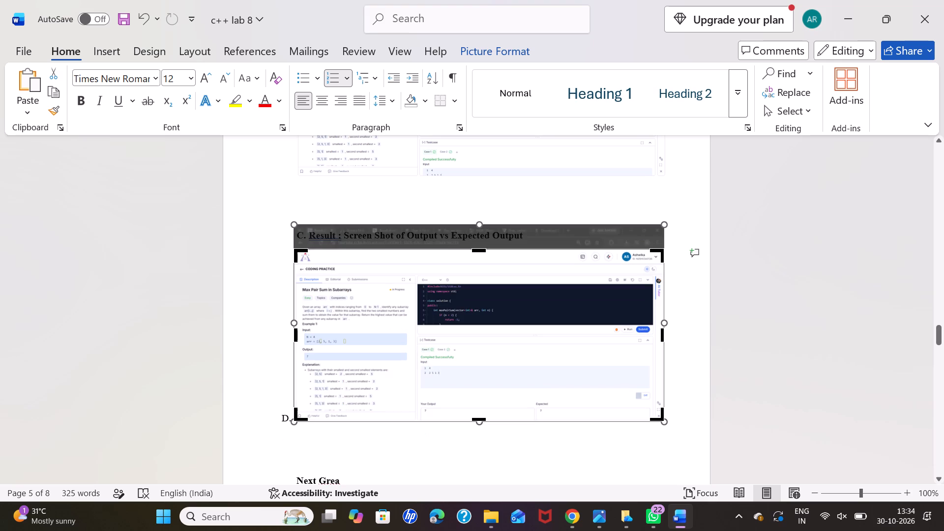
left_click(689, 196)
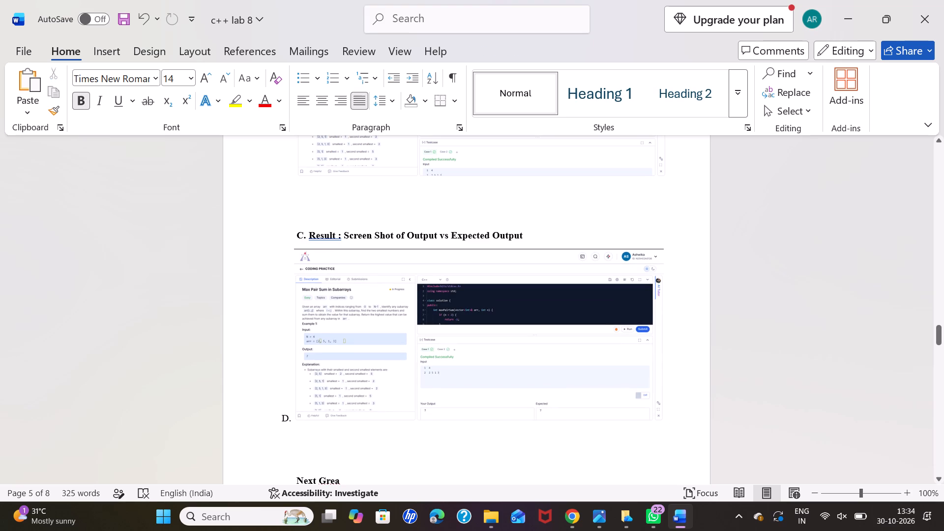
Remove the "D." list label in front of the output screenshot.
left_click(290, 415)
key("BackSpace")
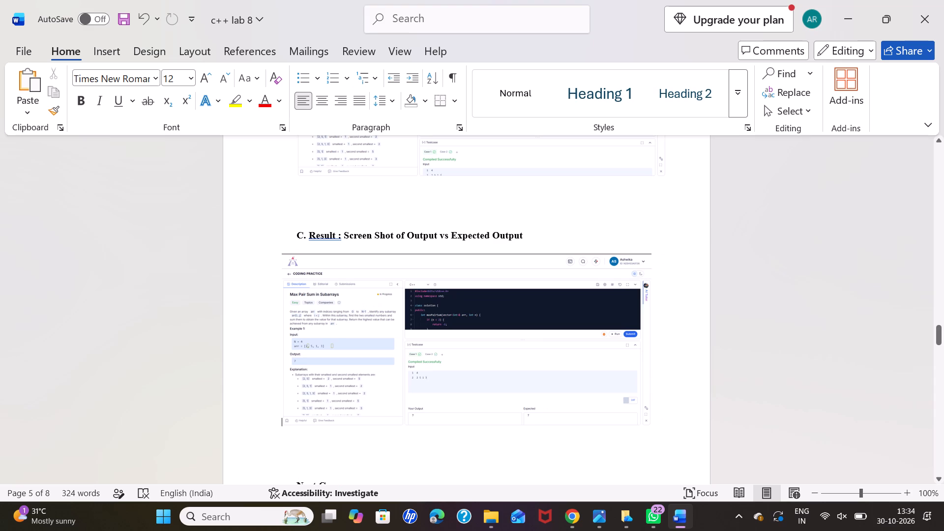
Delete the text from "Next Grea" through "#include <bits" below the output screenshot and insert two paragraph breaks before the remaining code.
scroll(290, 415, "down", 1)
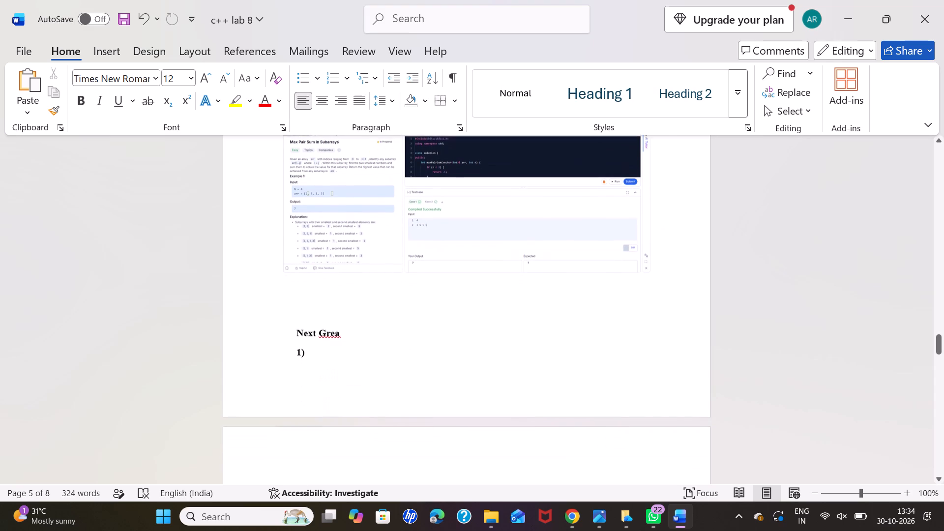
scroll(290, 415, "down", 1)
left_click_drag(296, 312, 306, 353)
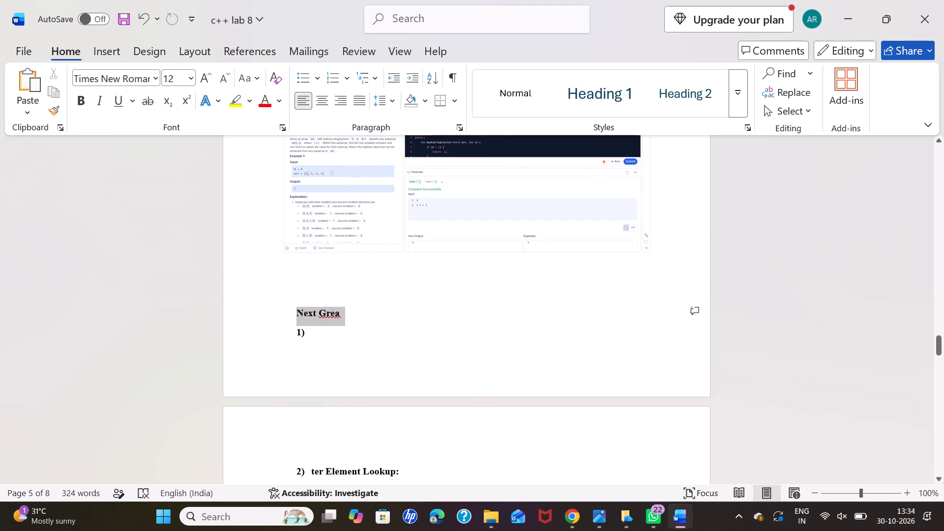
left_click_drag(306, 353, 365, 486)
key("BackSpace")
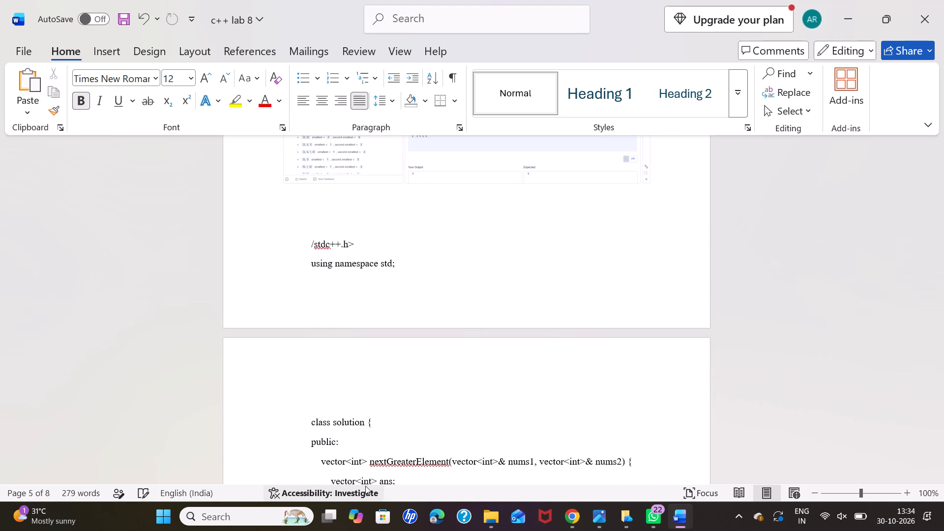
key("Return")
key("Return")
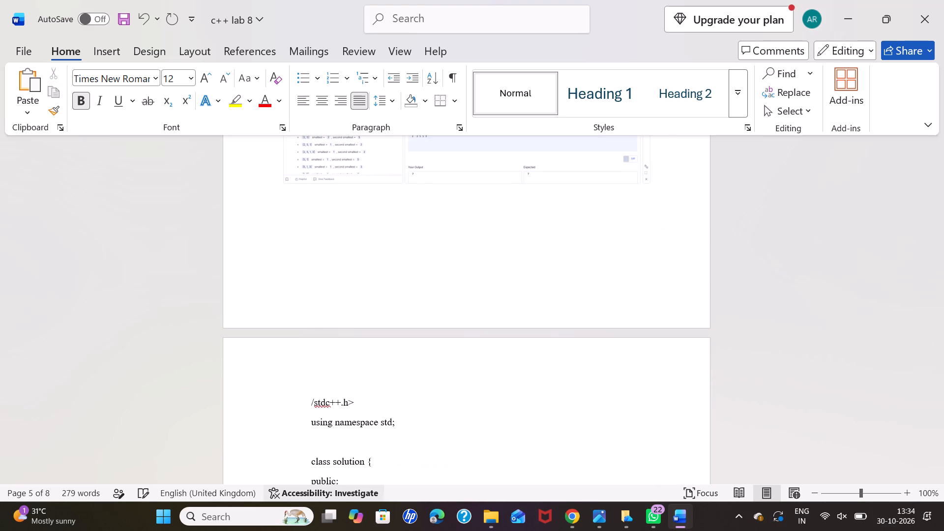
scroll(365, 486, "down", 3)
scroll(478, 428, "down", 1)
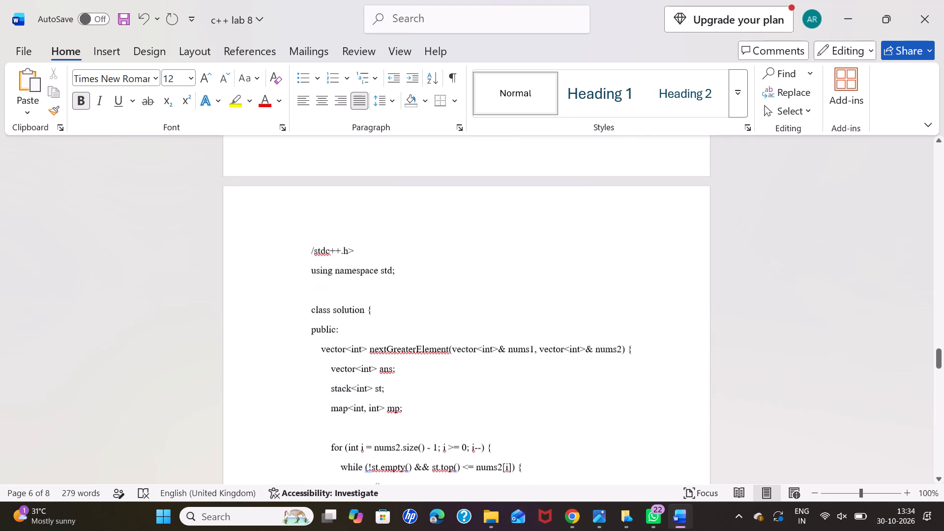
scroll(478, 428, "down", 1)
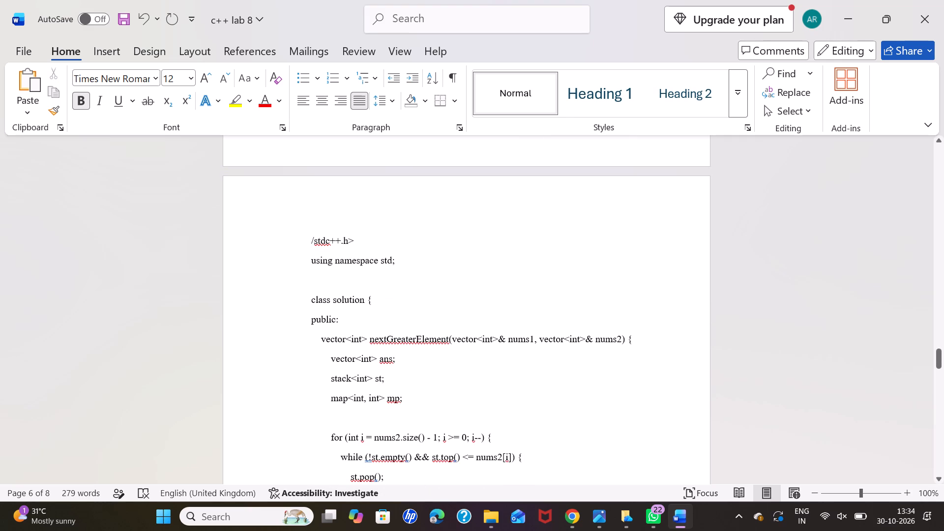
Delete the remaining nextGreaterElement code from "/stdc++.h>" onward, along with the content that follows it up to the last submission screenshot.
left_click(310, 239)
left_click_drag(311, 240, 434, 505)
key("BackSpace")
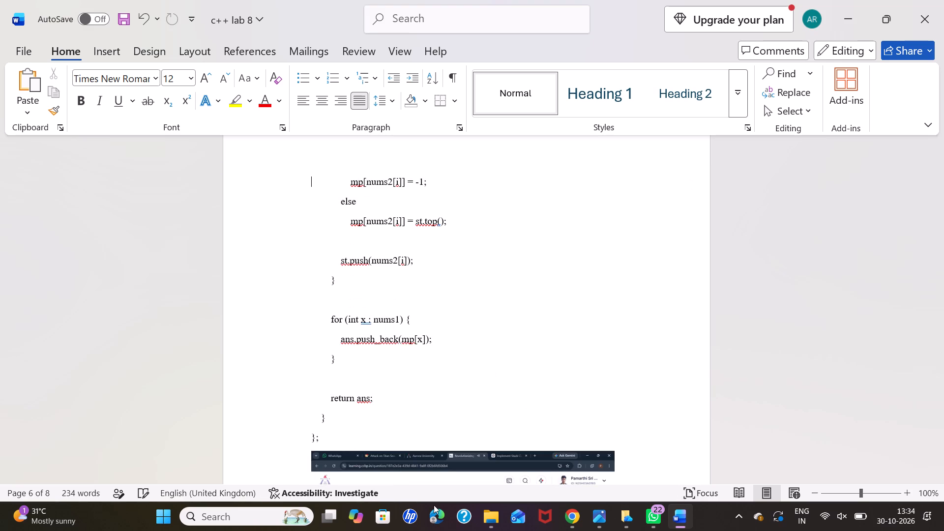
left_click_drag(347, 180, 430, 422)
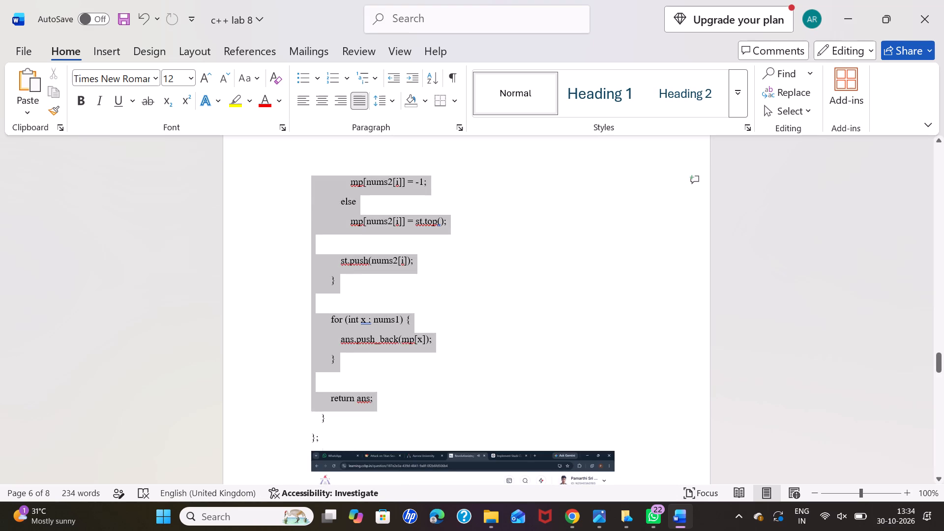
left_click_drag(430, 422, 444, 530)
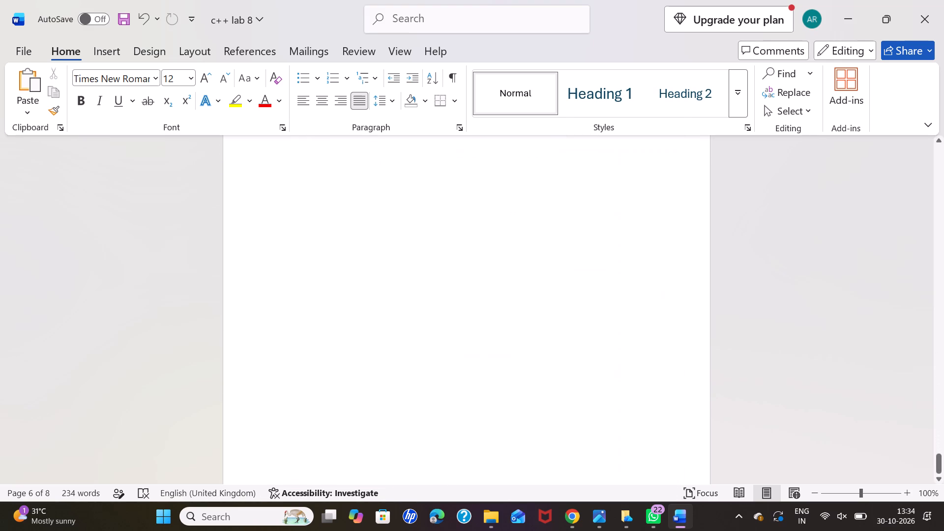
left_click_drag(444, 530, 488, 378)
key("BackSpace")
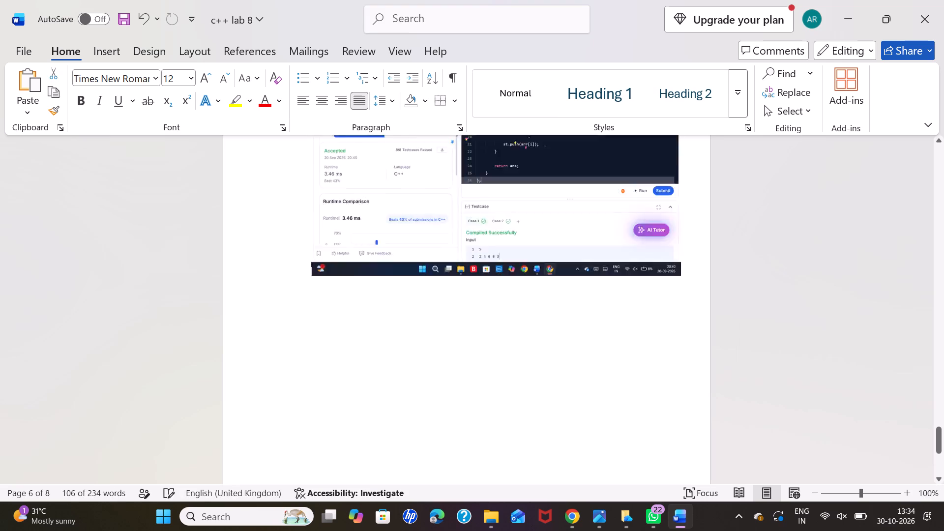
left_click(375, 428)
Delete the leftover coding-practice submission screenshot on the page after the "Result" output screenshot.
scroll(375, 428, "up", 1)
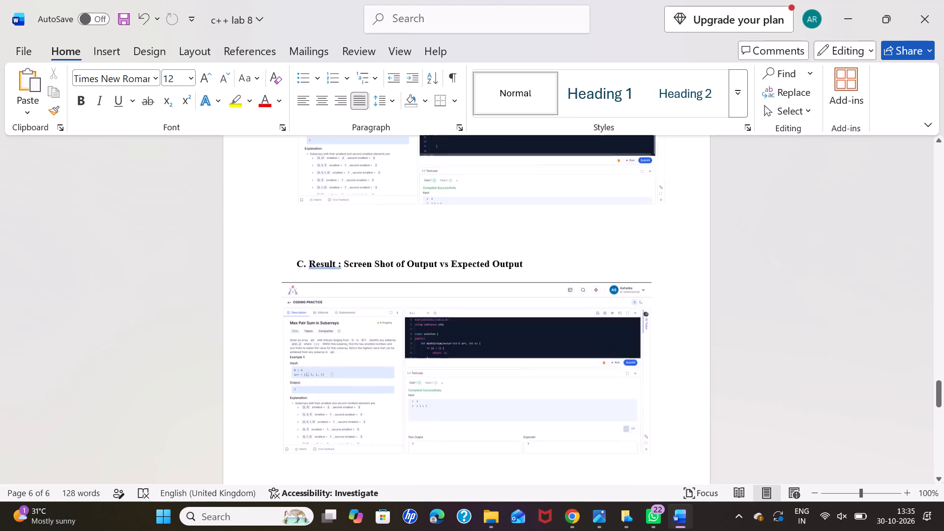
scroll(375, 428, "up", 3)
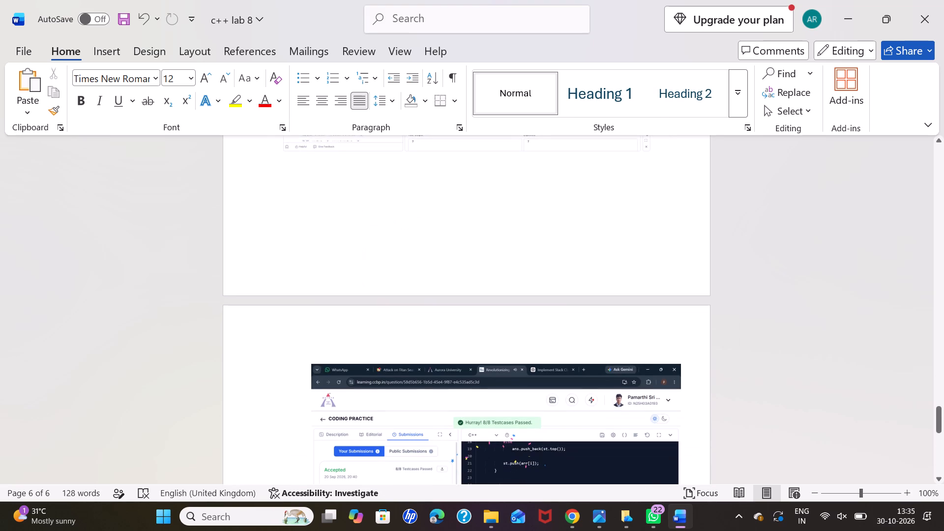
left_click(394, 417)
key("BackSpace")
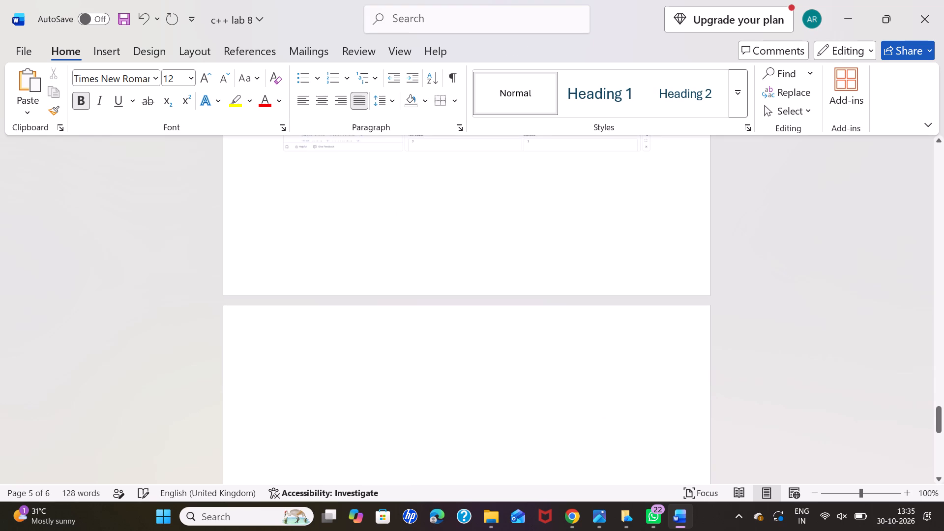
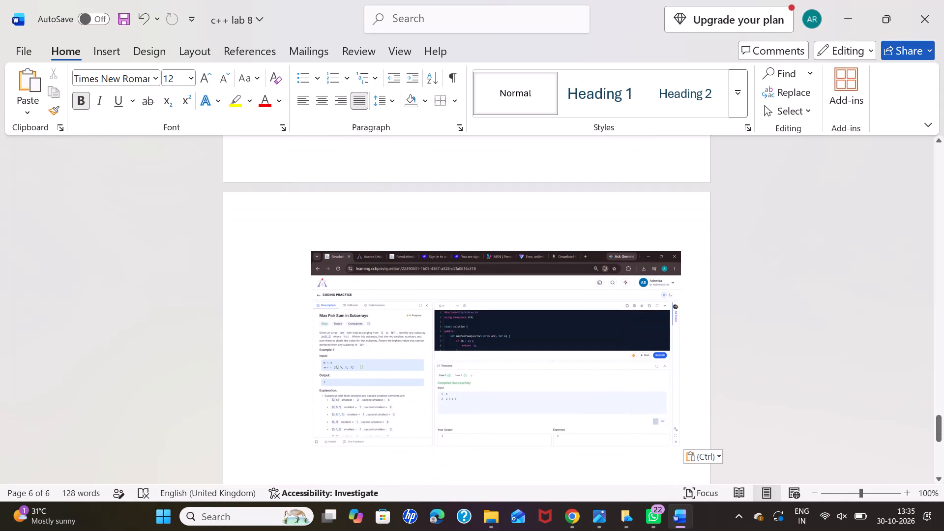
Delete the uncropped "Max Pair Sum in Subarrays" screenshot at the top of the last page.
scroll(344, 353, "up", 1)
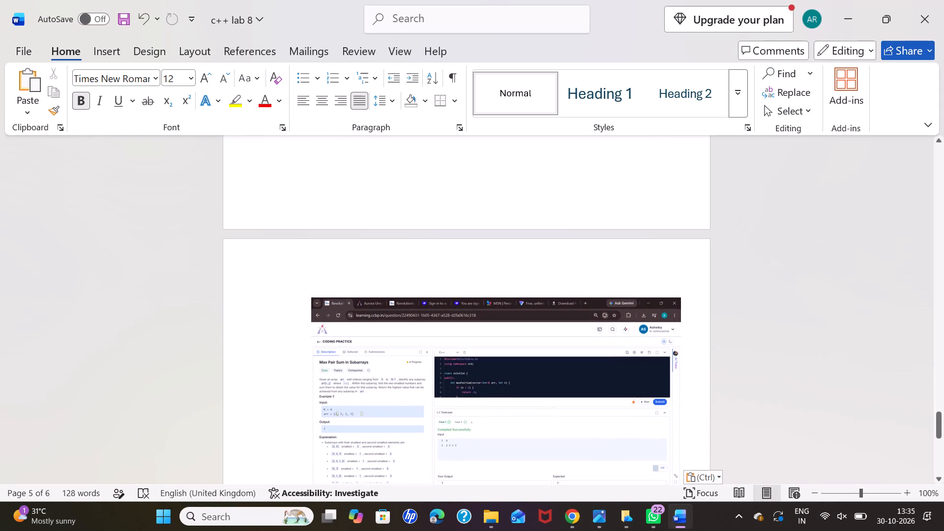
left_click(422, 365)
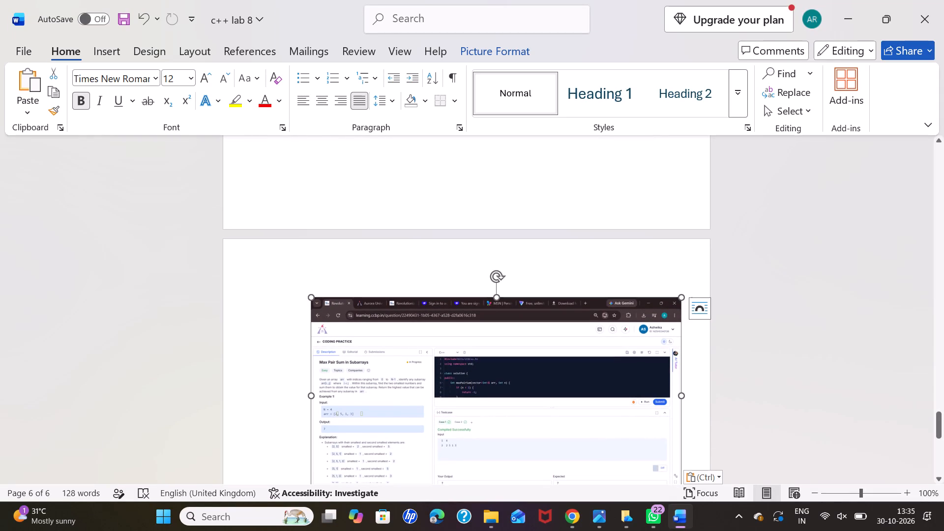
key("BackSpace")
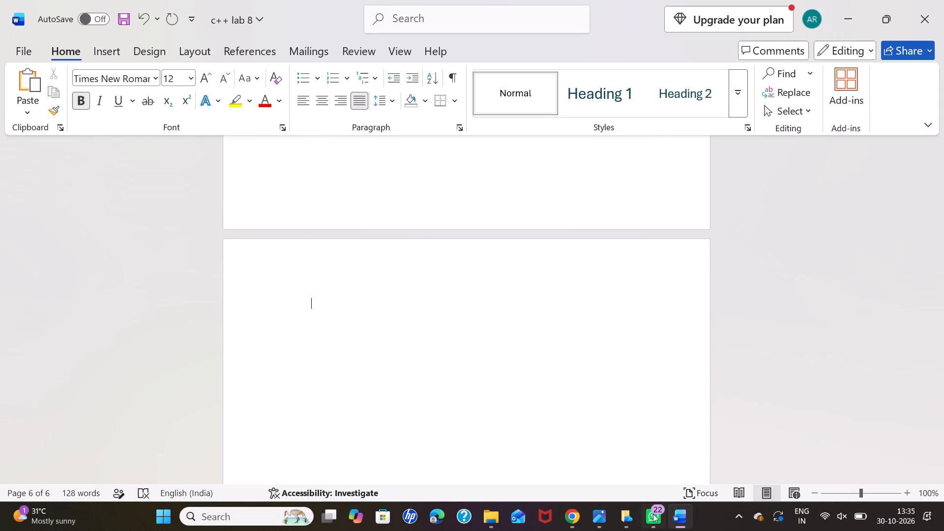
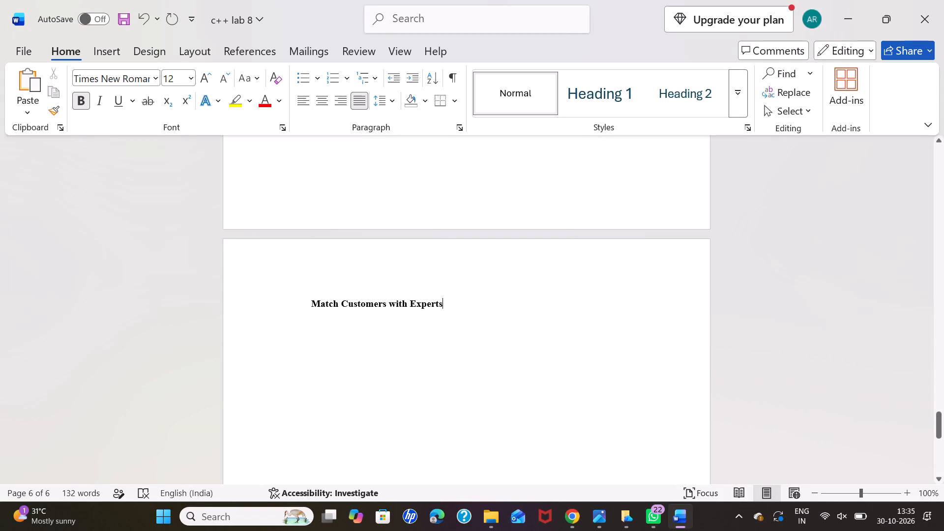
Set the font size of the "Match Customers with Experts" heading to 14.
left_click_drag(456, 307, 310, 293)
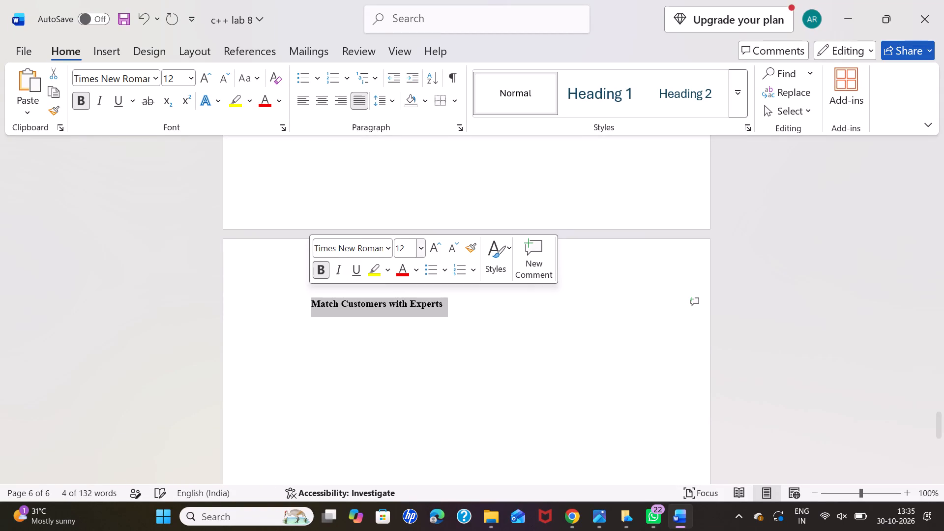
left_click(420, 248)
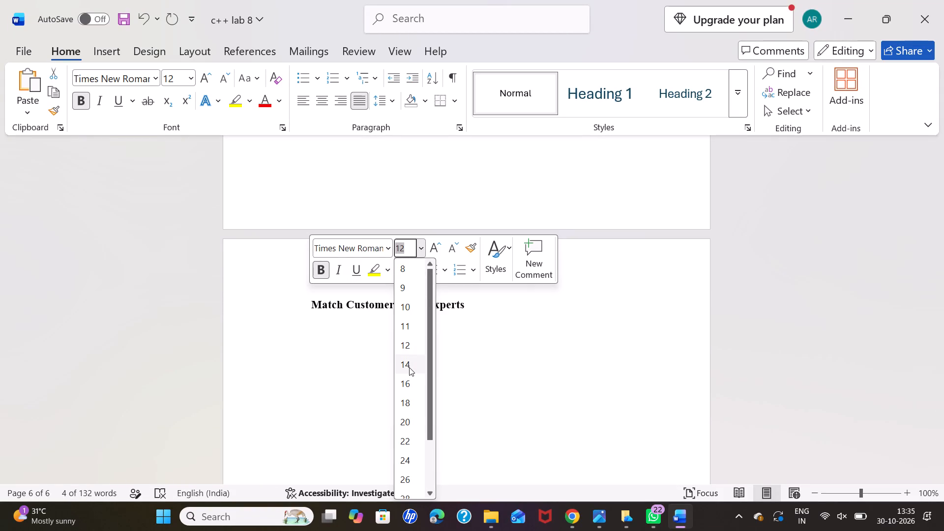
left_click(409, 367)
left_click(481, 312)
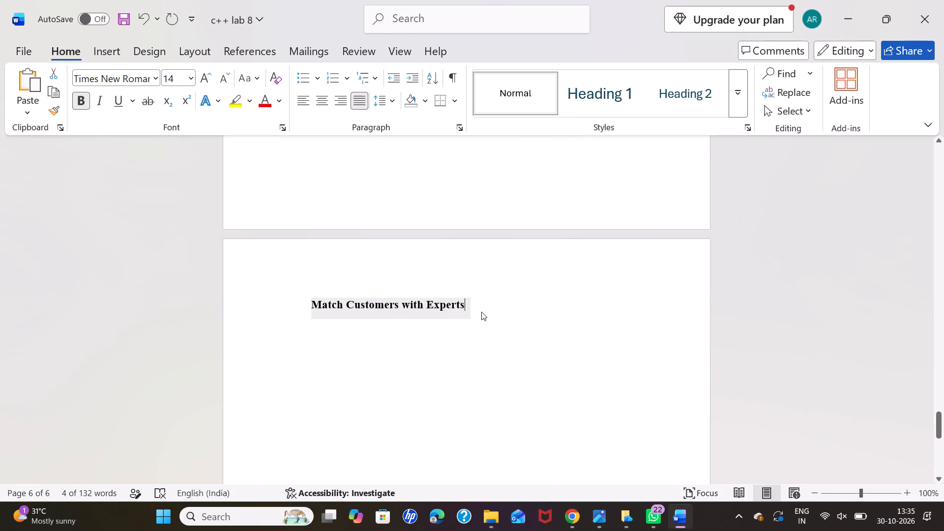
key("Return")
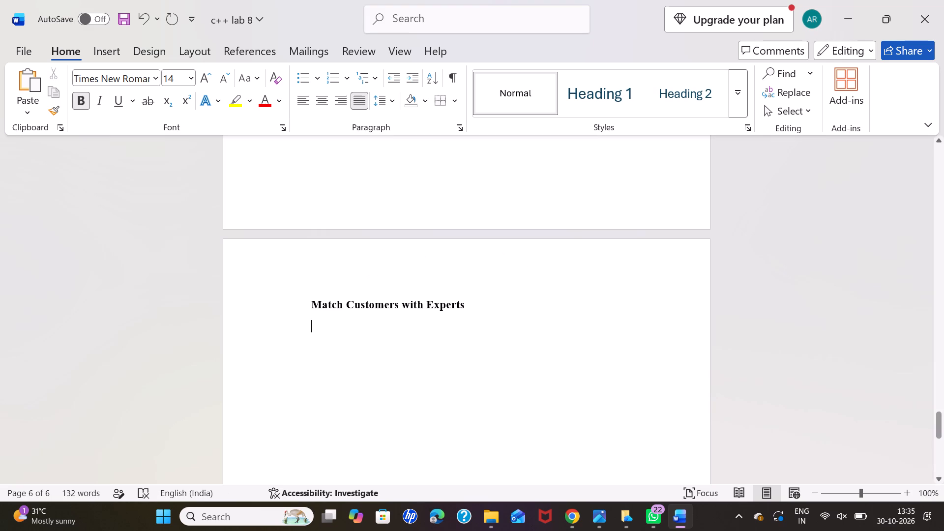
left_click(489, 507)
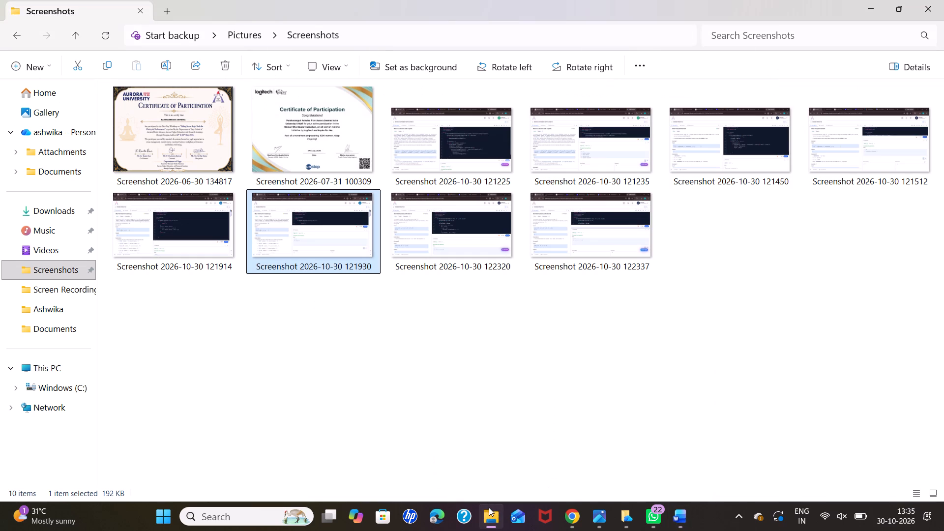
double_click(480, 162)
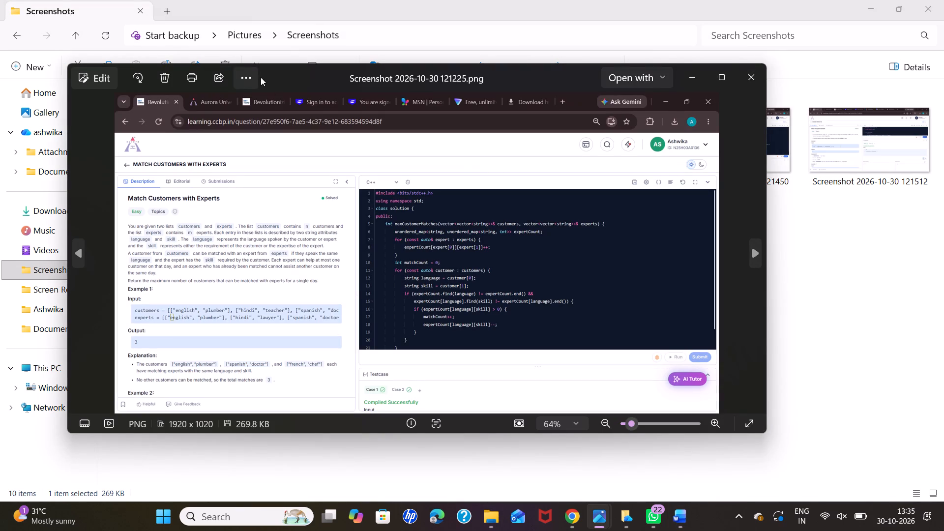
left_click(242, 78)
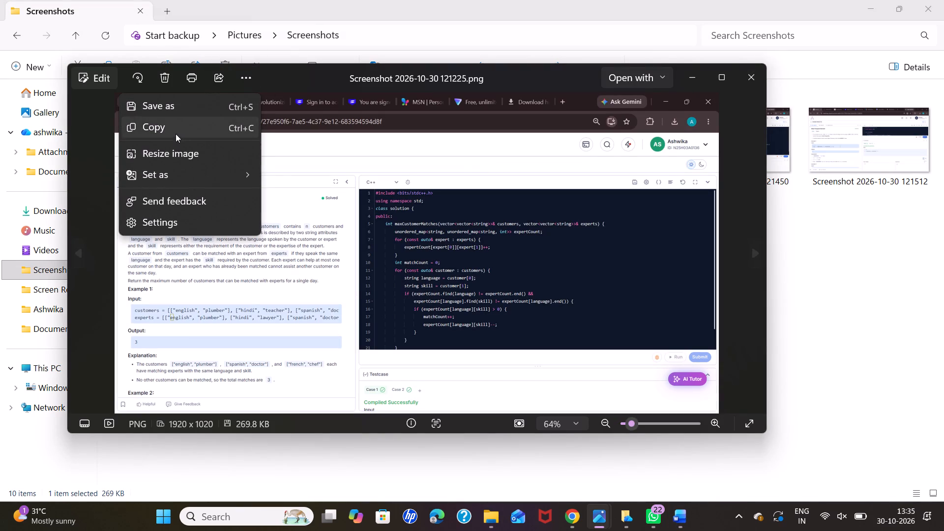
left_click(176, 134)
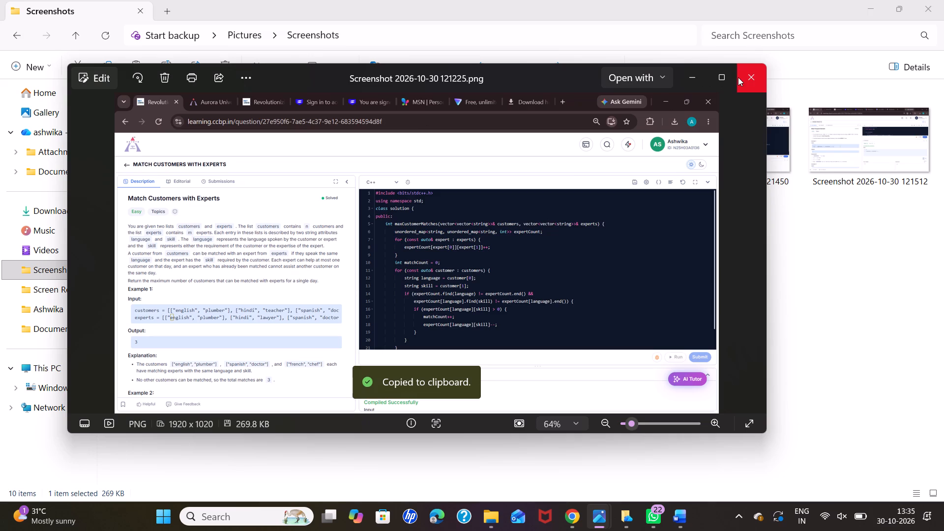
left_click(738, 77)
left_click(684, 521)
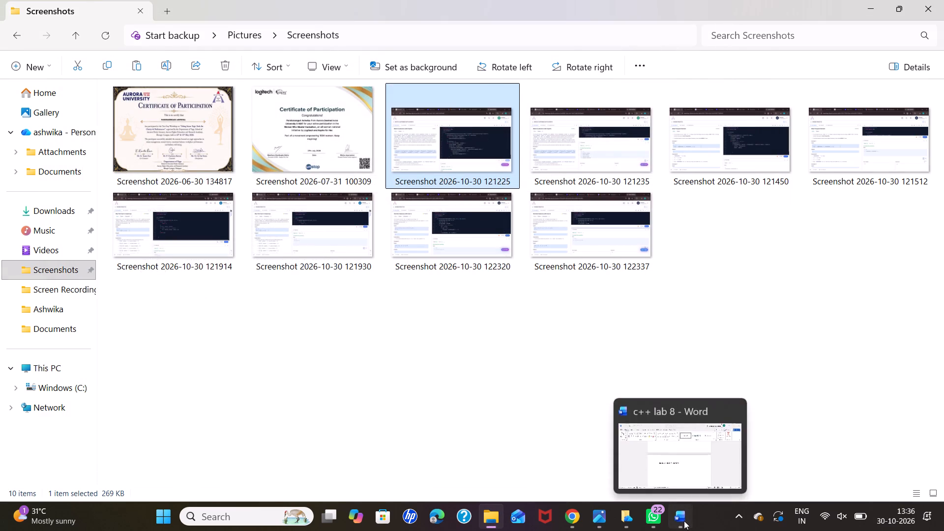
key("Return")
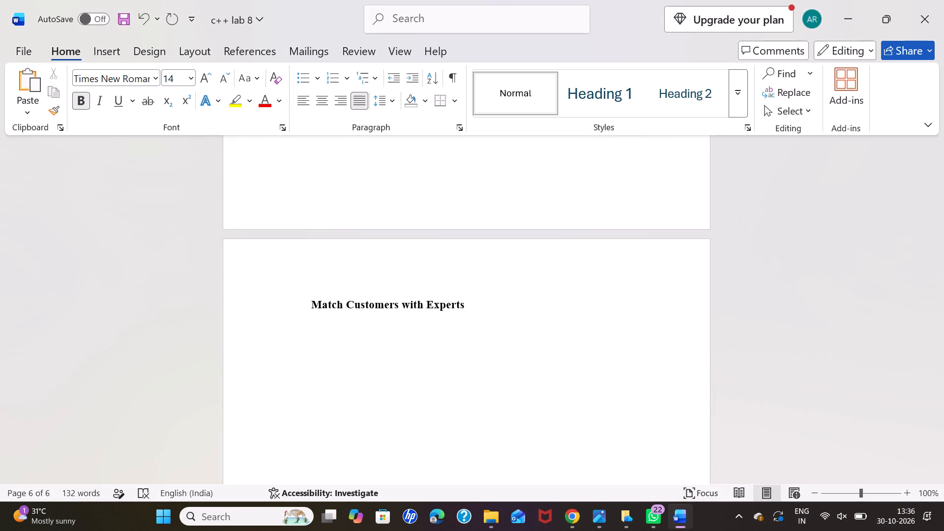
key("ctrl+v")
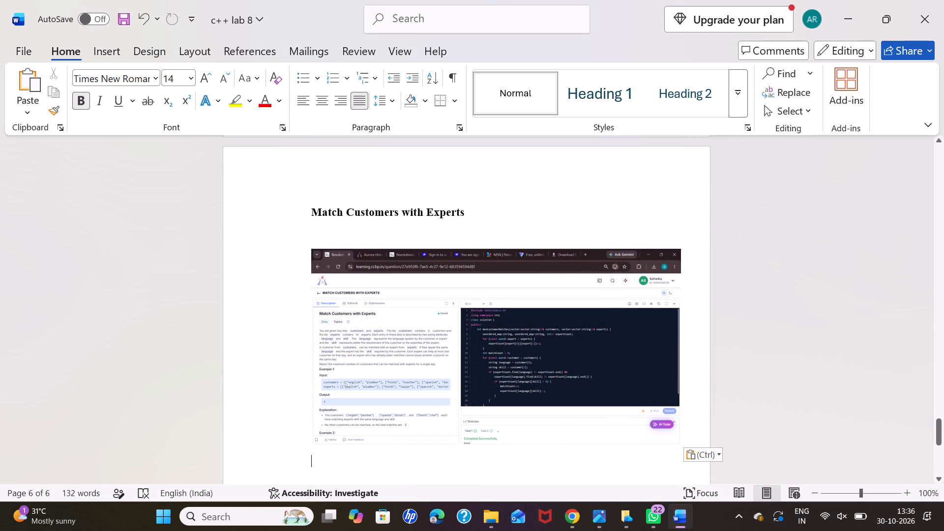
Crop the browser tab and address bars off the top of the code screenshot below the "Match Customers with Experts" heading.
right_click(574, 334)
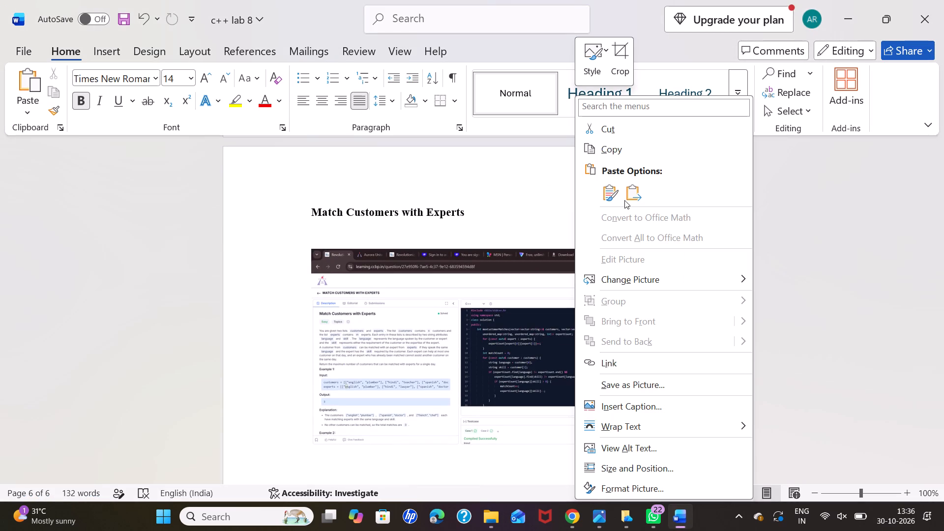
left_click(623, 55)
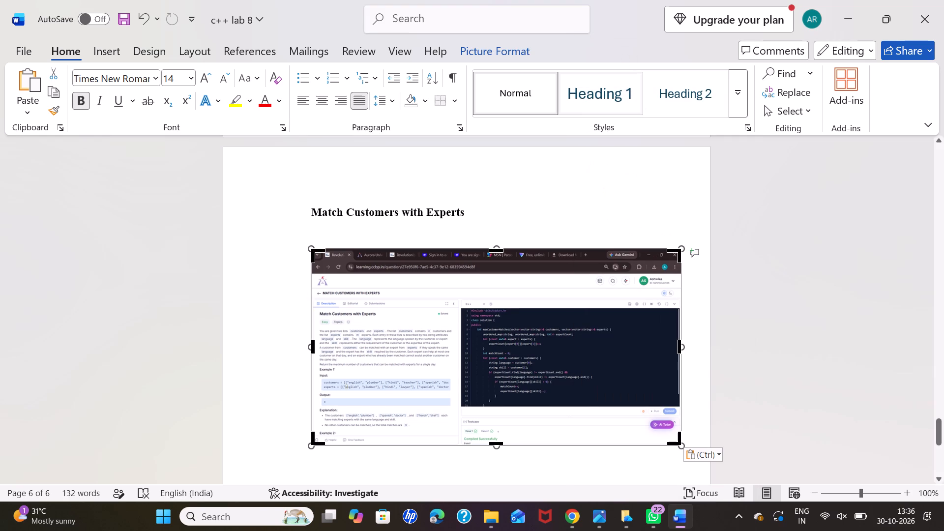
left_click_drag(497, 249, 495, 269)
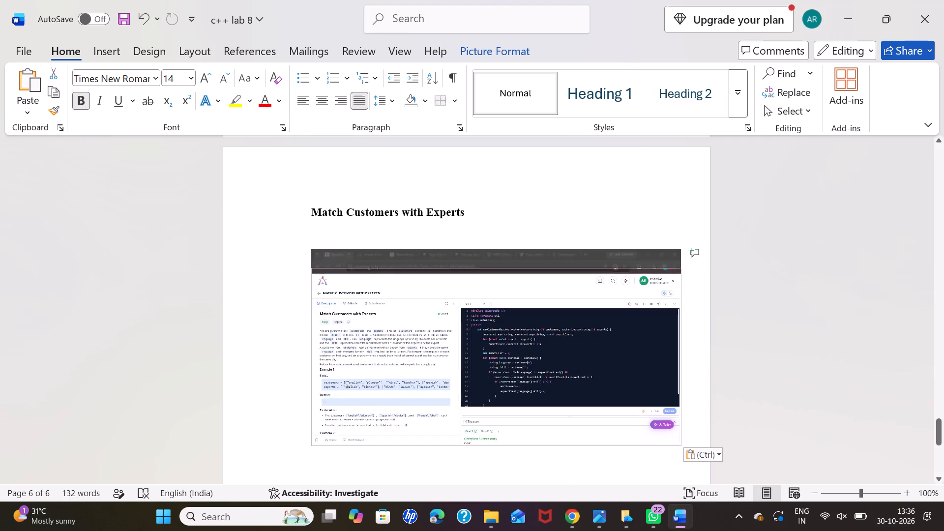
left_click_drag(495, 269, 496, 274)
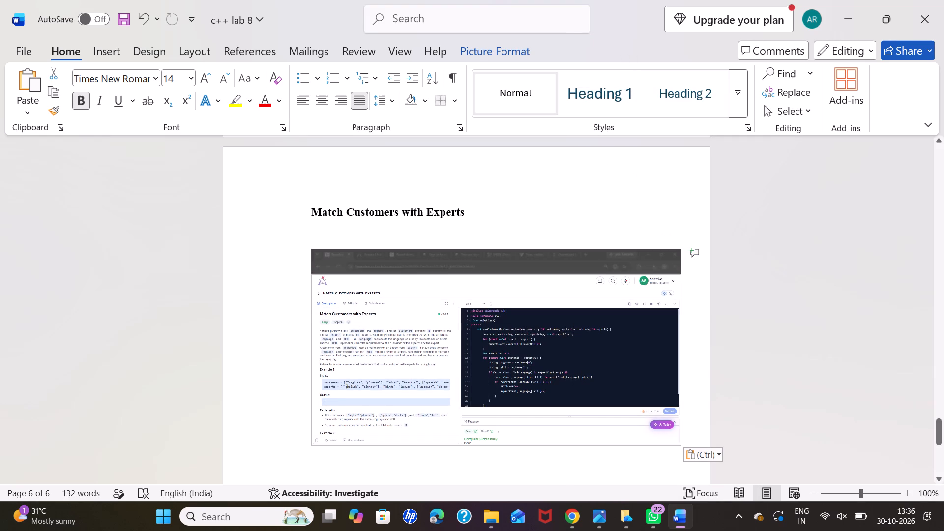
left_click_drag(496, 274, 496, 272)
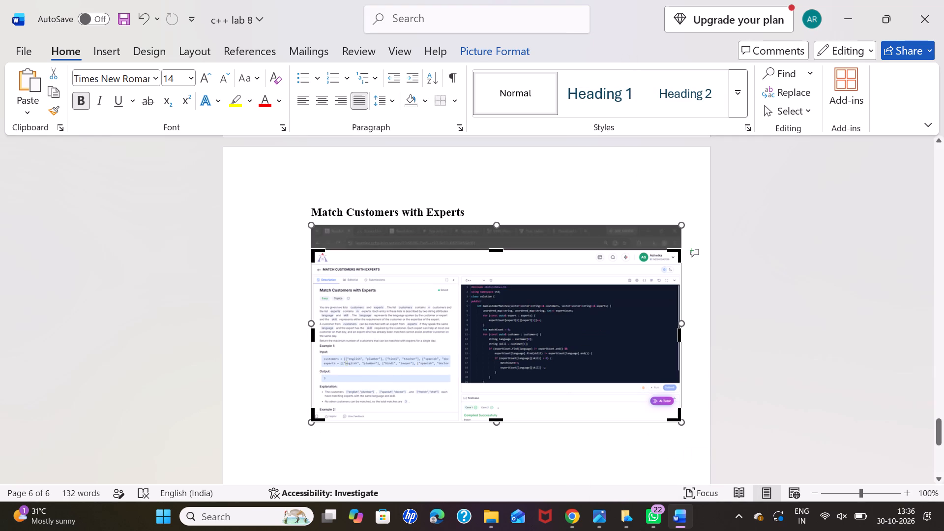
left_click(620, 209)
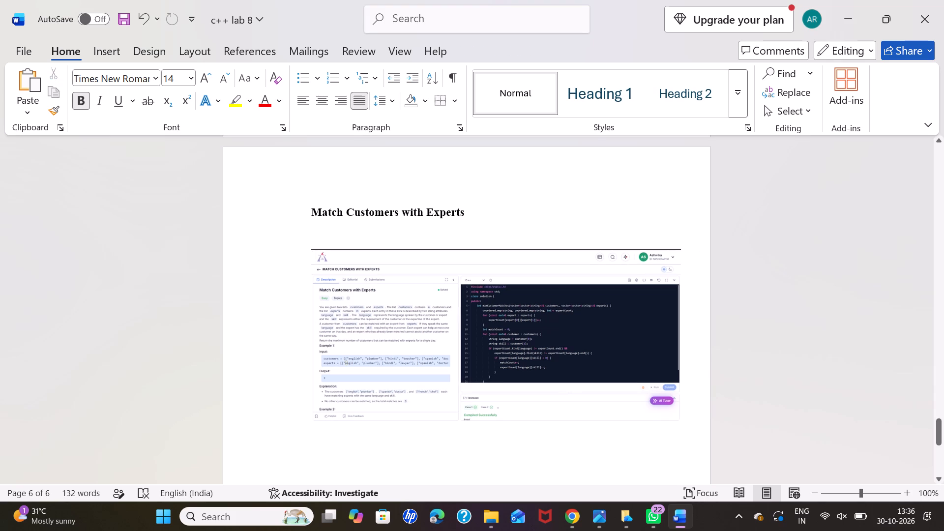
Copy the "Result : Screen Shot of Output vs Expected Output" line from the Max Pair Sum section to below the Match Customers code screenshot.
scroll(471, 421, "up", 1)
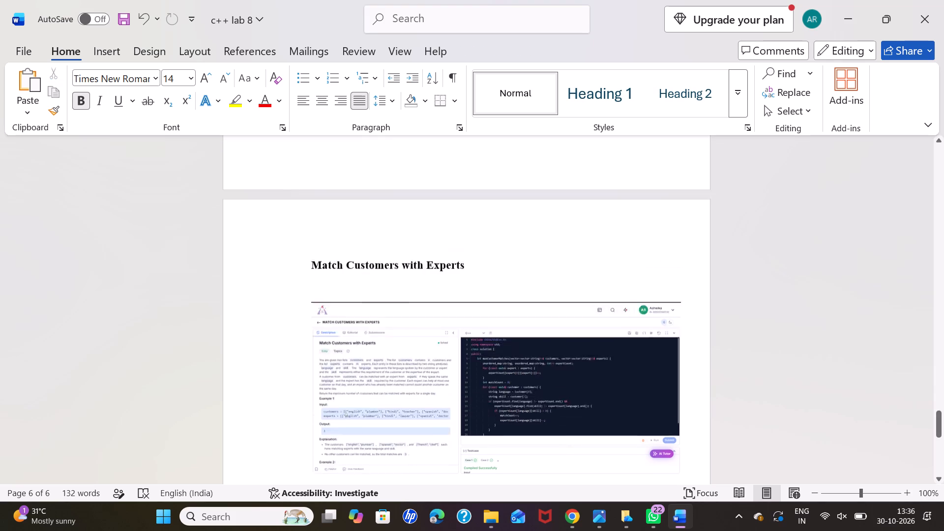
scroll(471, 421, "up", 2)
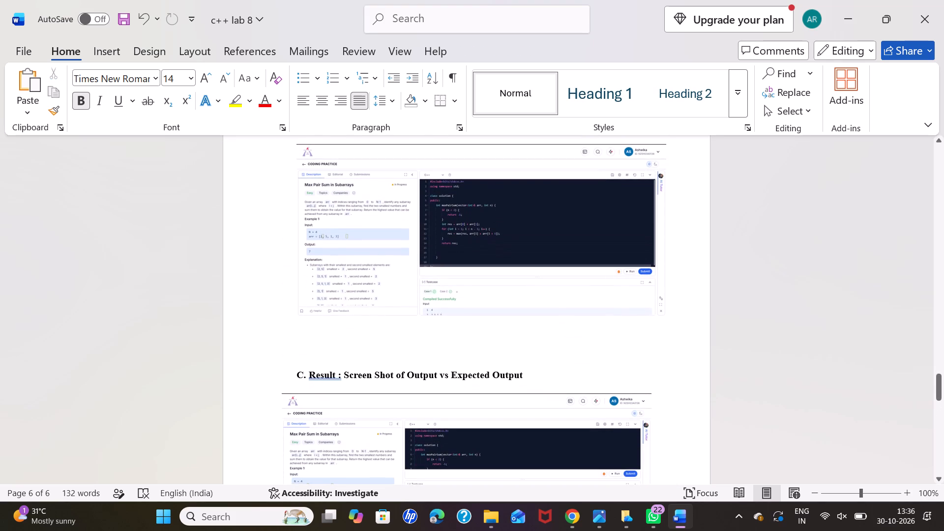
left_click_drag(526, 377, 386, 372)
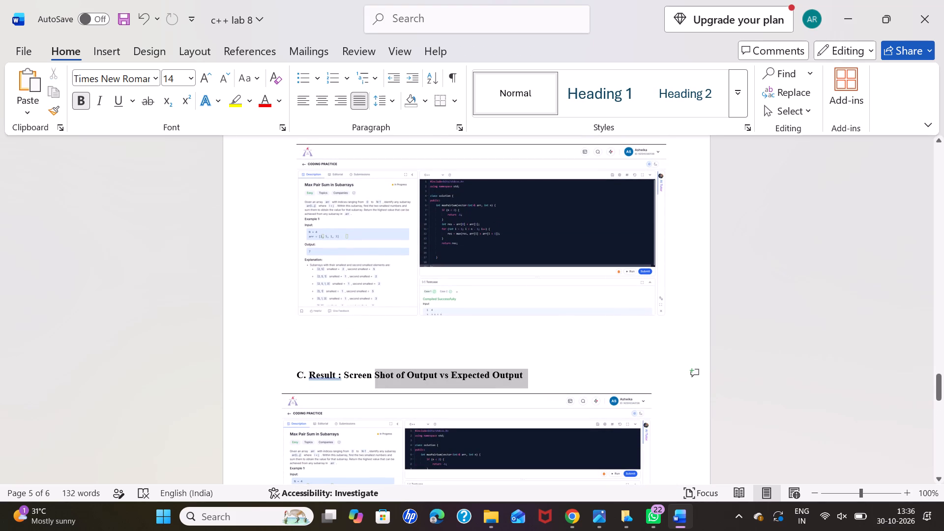
left_click_drag(386, 372, 298, 376)
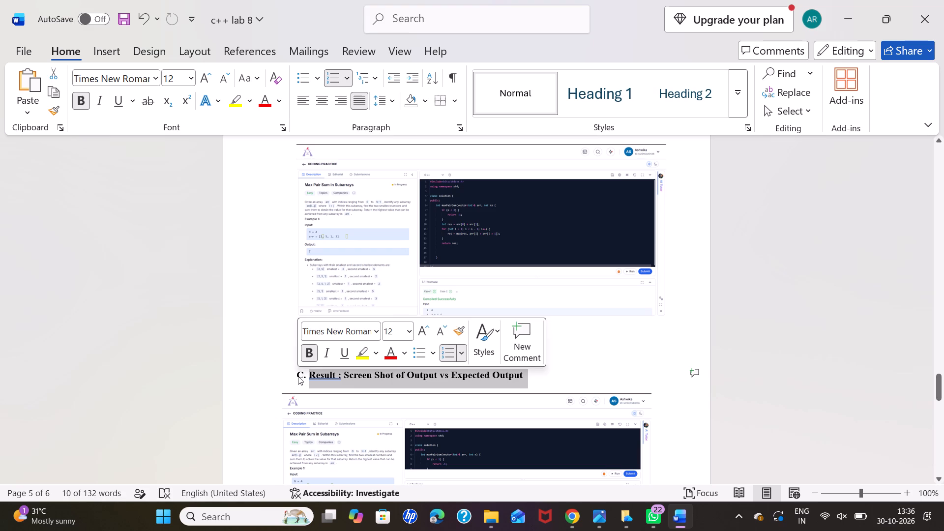
key("ctrl+c")
scroll(298, 376, "down", 1)
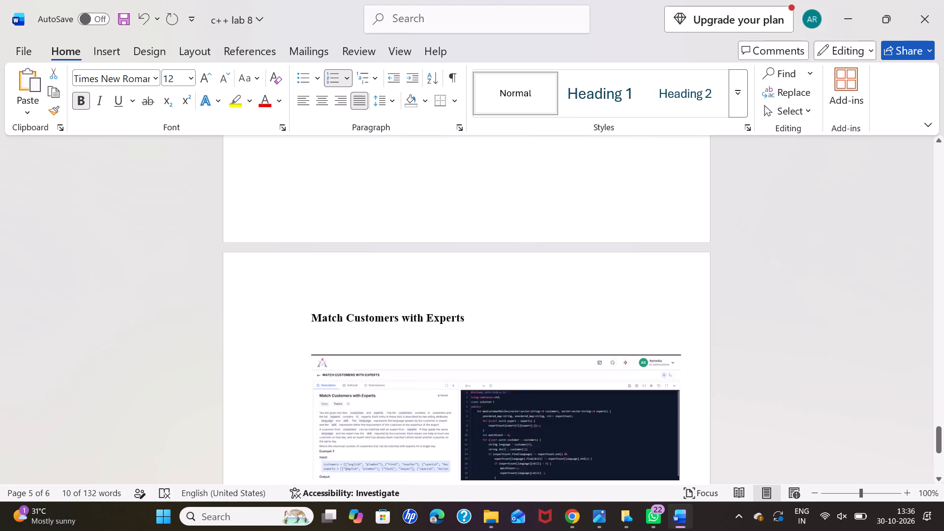
scroll(298, 376, "down", 2)
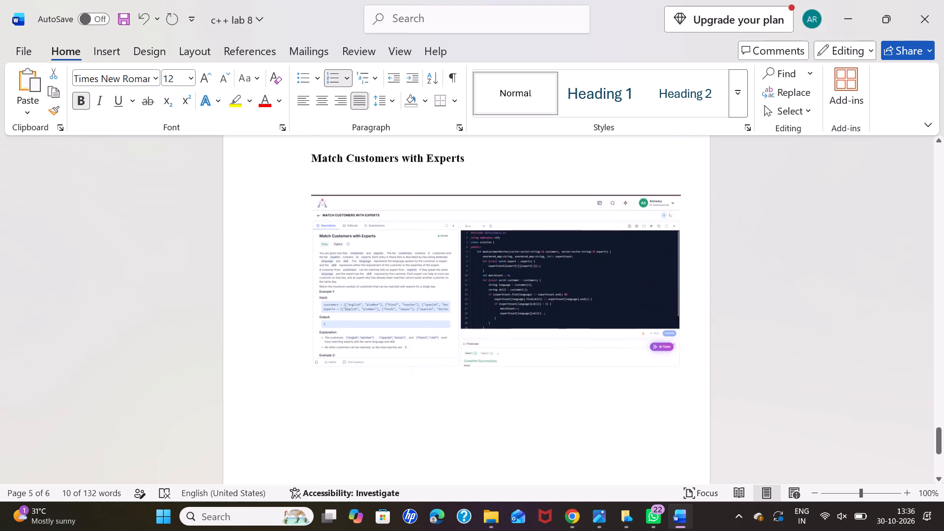
scroll(298, 376, "down", 1)
left_click(319, 354)
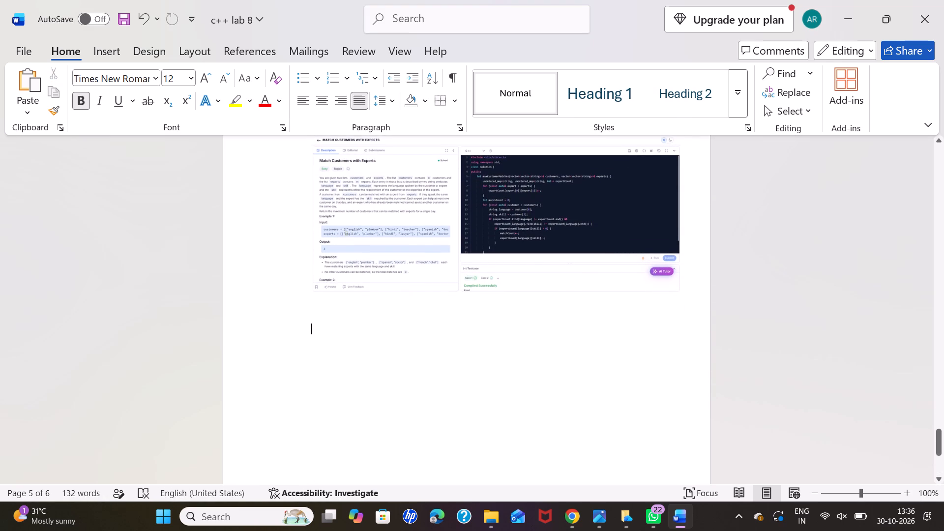
key("ctrl+v")
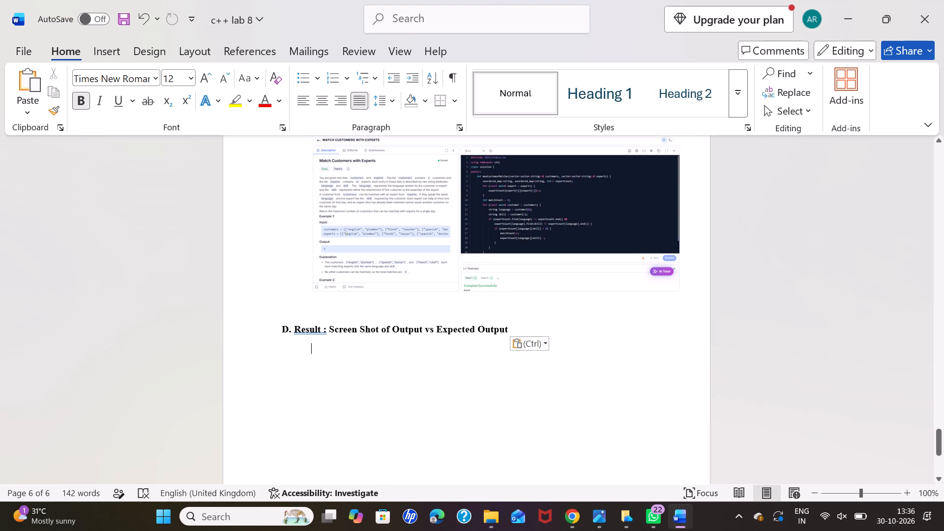
Indent the pasted "Result" line one level so it lines up with the code screenshot above it.
left_click(282, 330)
key("Tab")
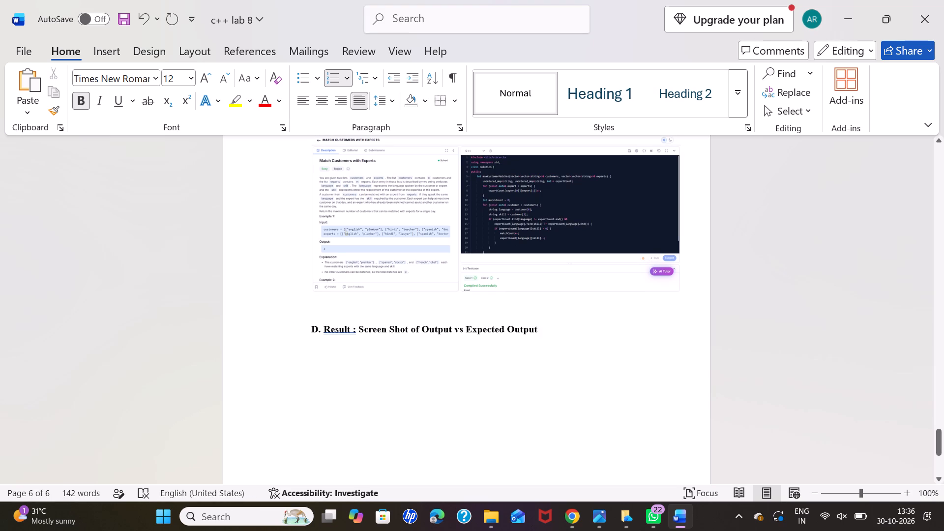
left_click(553, 327)
key("Return")
key("BackSpace")
left_click(495, 512)
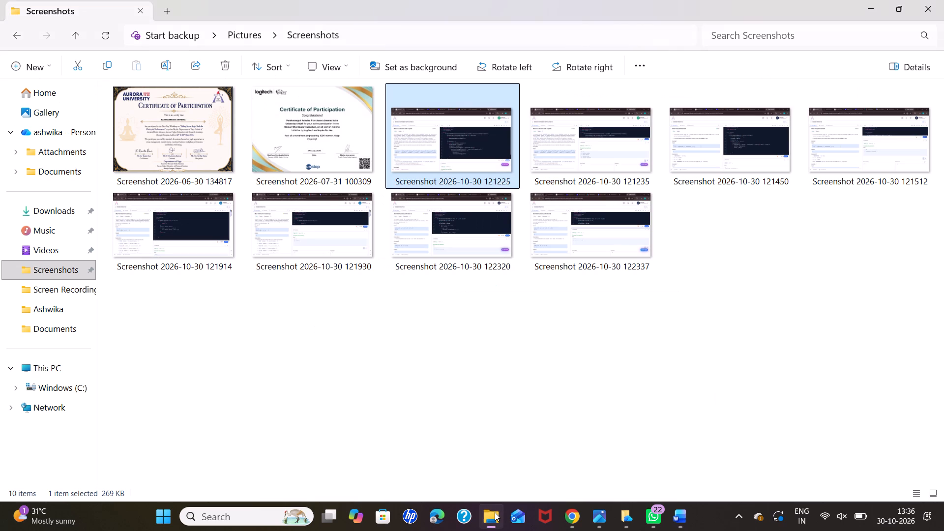
double_click(551, 143)
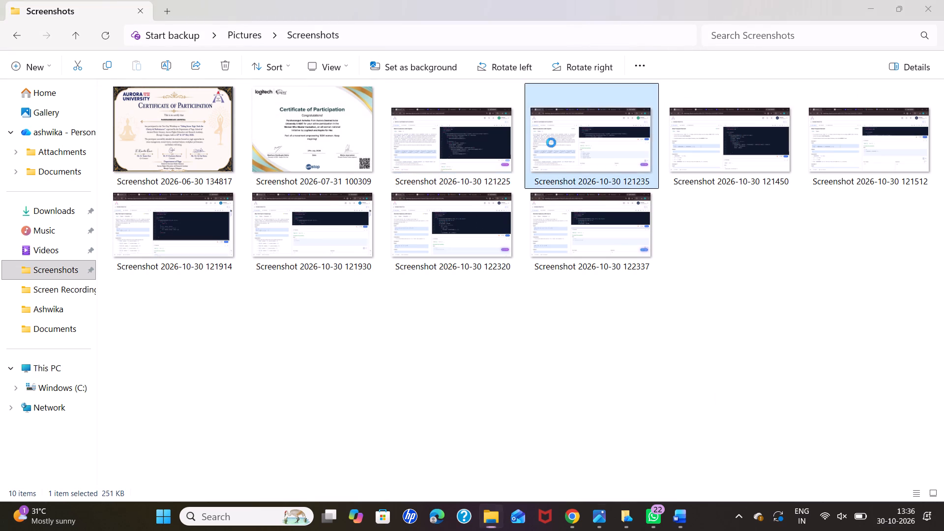
left_click(246, 74)
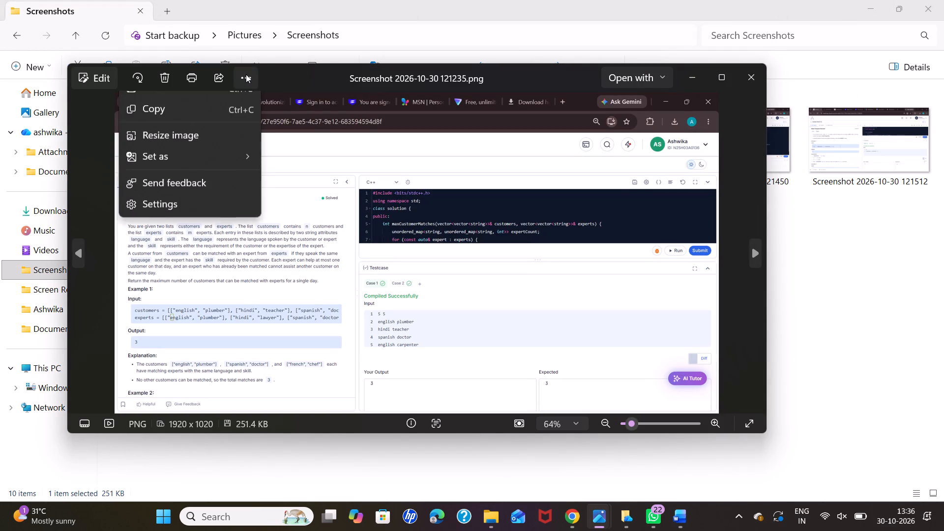
left_click(189, 122)
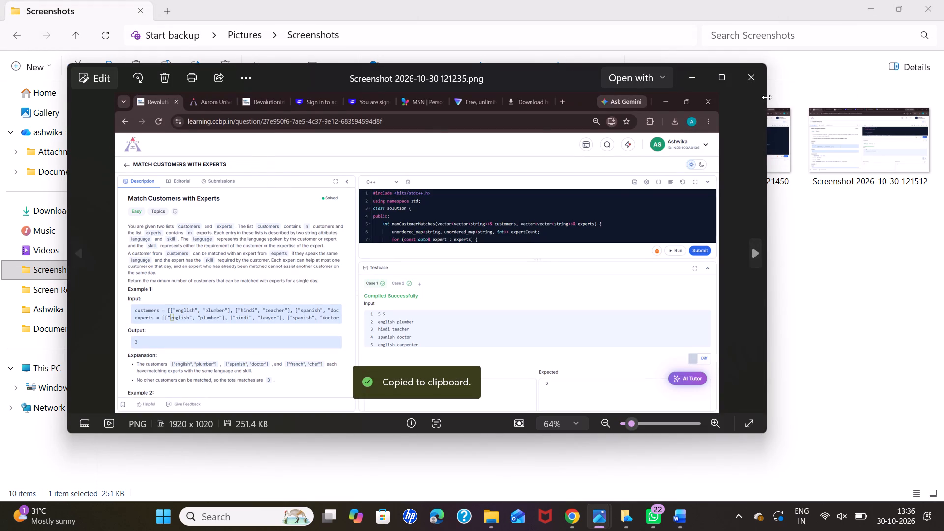
left_click(747, 71)
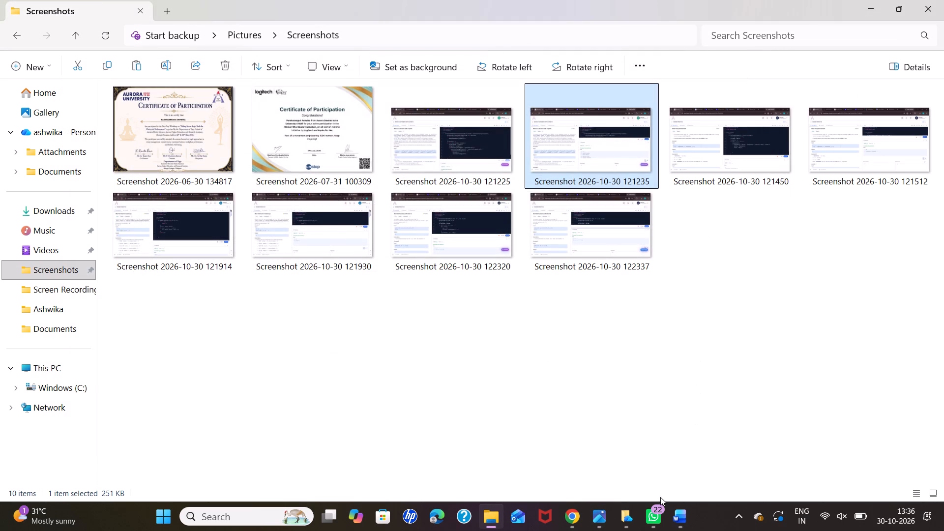
left_click(678, 521)
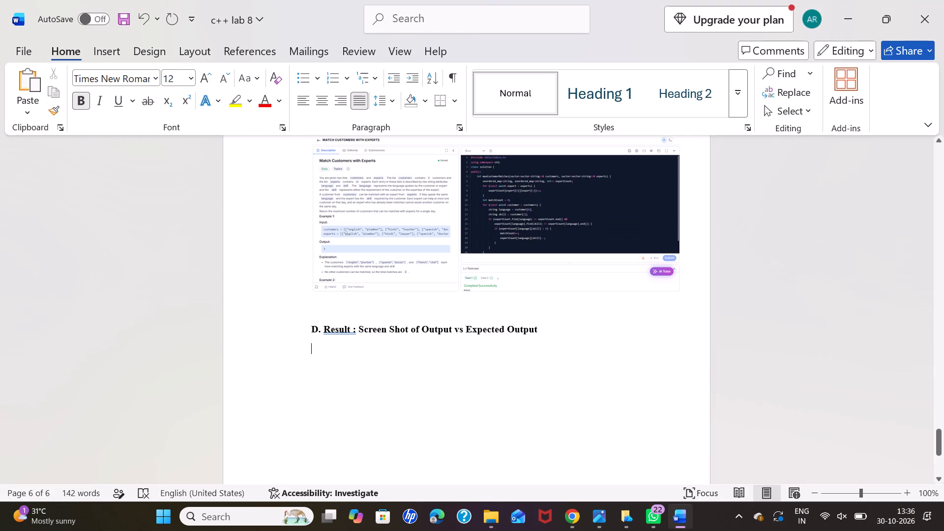
key("ctrl+v")
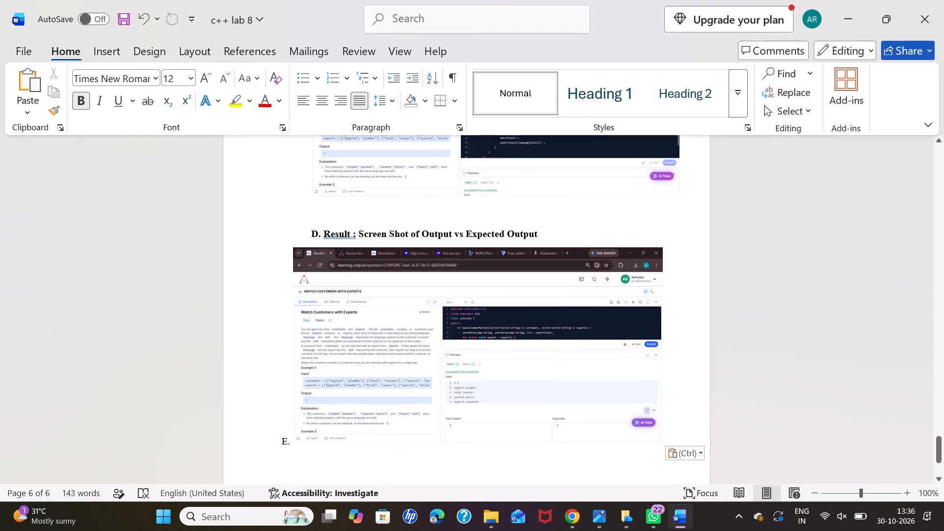
Crop the browser tab and address bars off the top of the output screenshot below the Match Customers "Result" line.
right_click(554, 339)
left_click(604, 58)
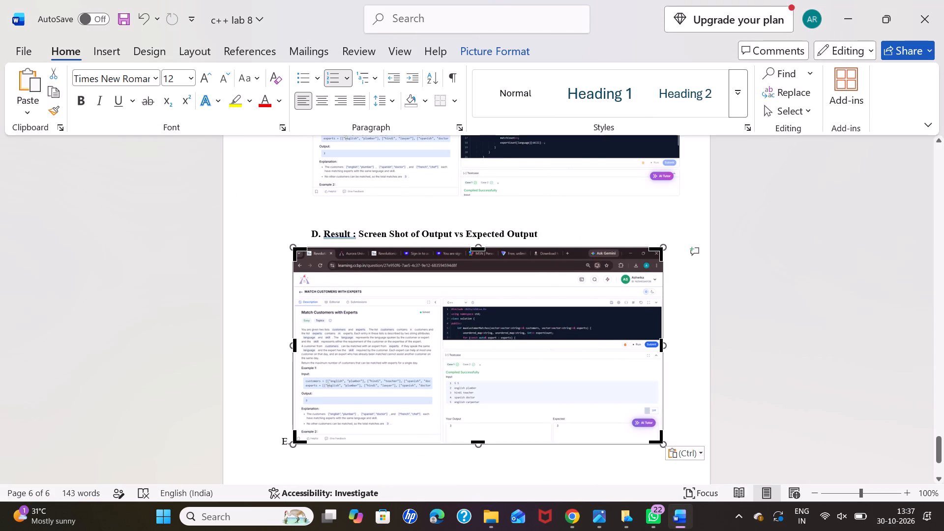
left_click_drag(480, 250, 492, 274)
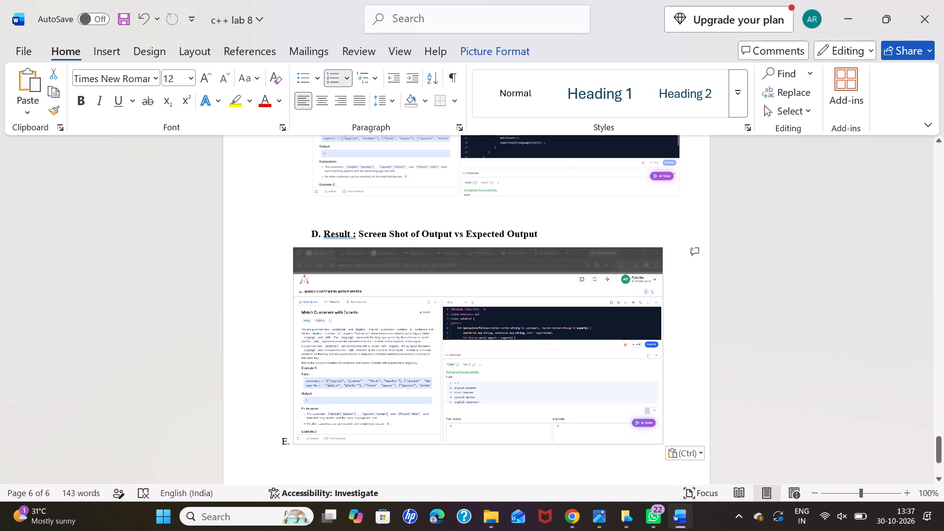
left_click_drag(492, 274, 490, 272)
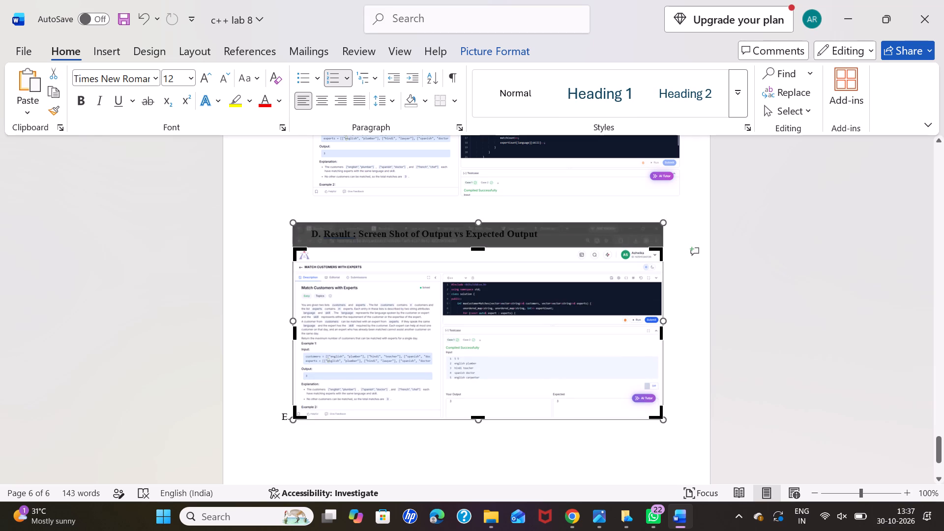
left_click(682, 274)
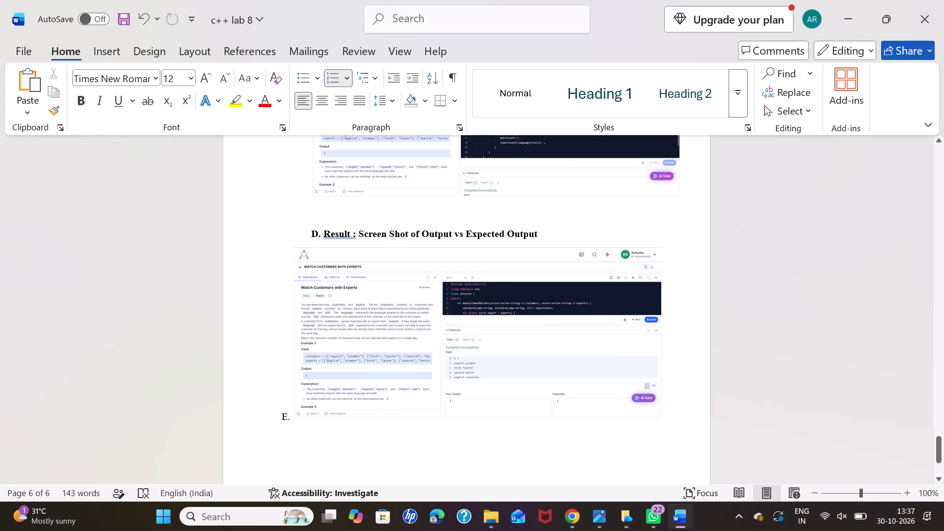
Remove the automatic list letter "E." in front of the Match Customers output screenshot.
scroll(623, 222, "up", 1)
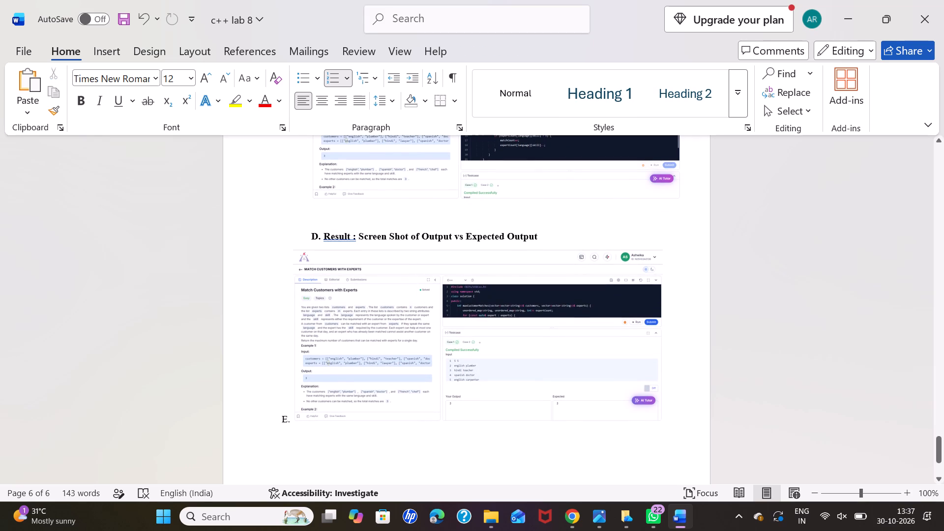
left_click(289, 420)
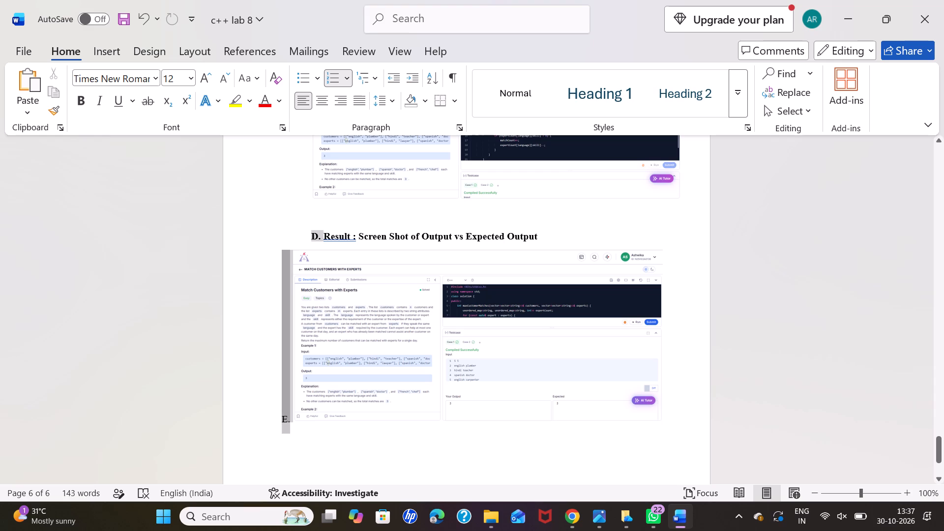
key("BackSpace")
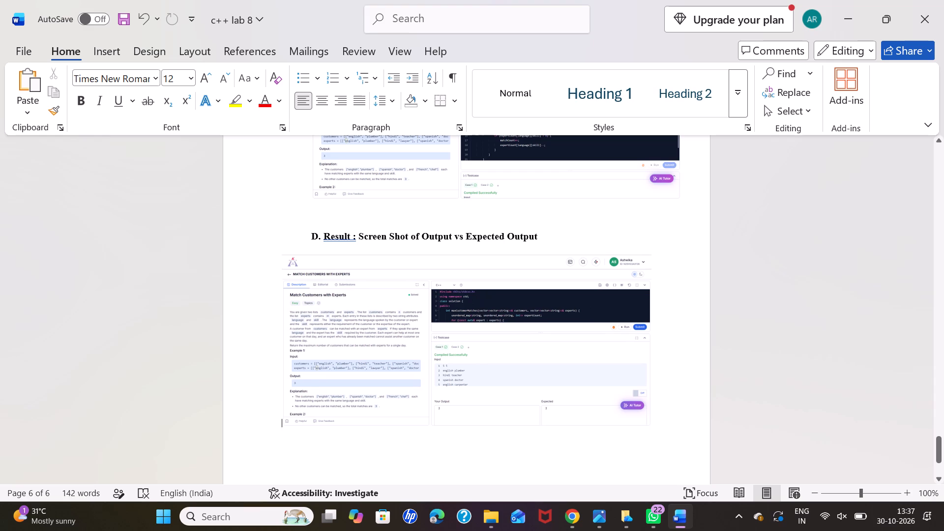
Split "bonafide" into "bona fide" in the paragraph under the CERTIFICATE heading.
scroll(289, 420, "up", 7)
scroll(289, 420, "down", 1)
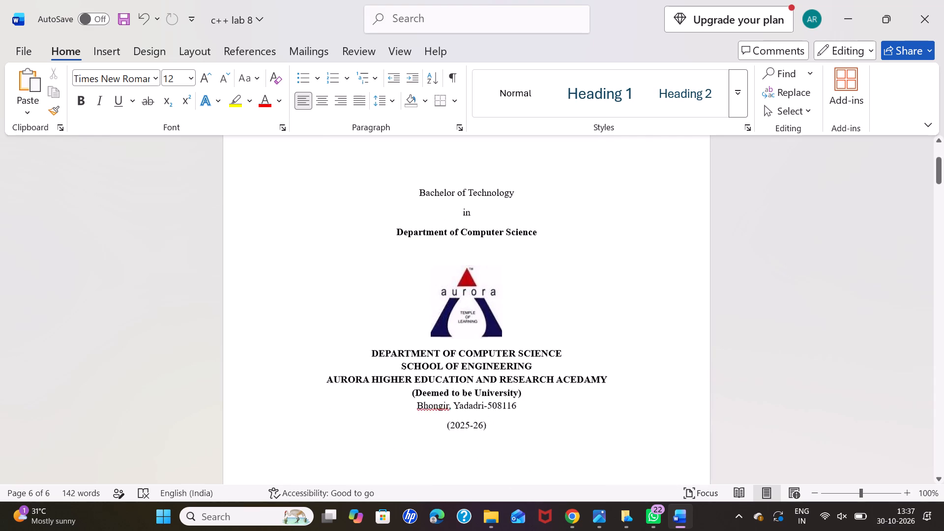
scroll(289, 420, "down", 1)
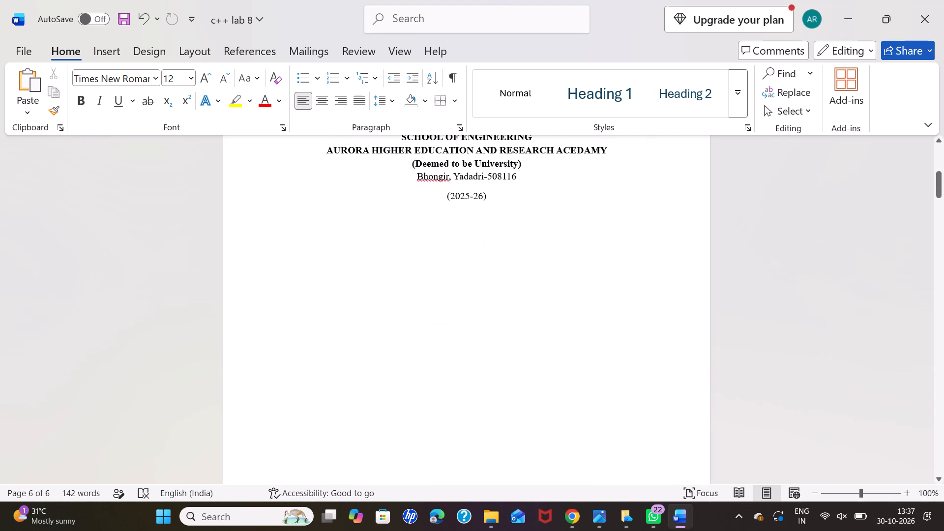
scroll(289, 420, "down", 1)
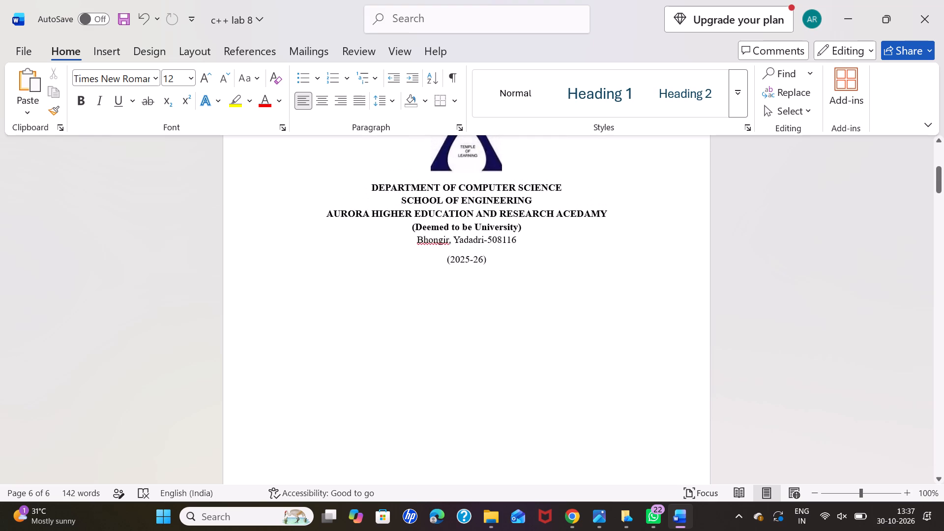
scroll(289, 420, "down", 2)
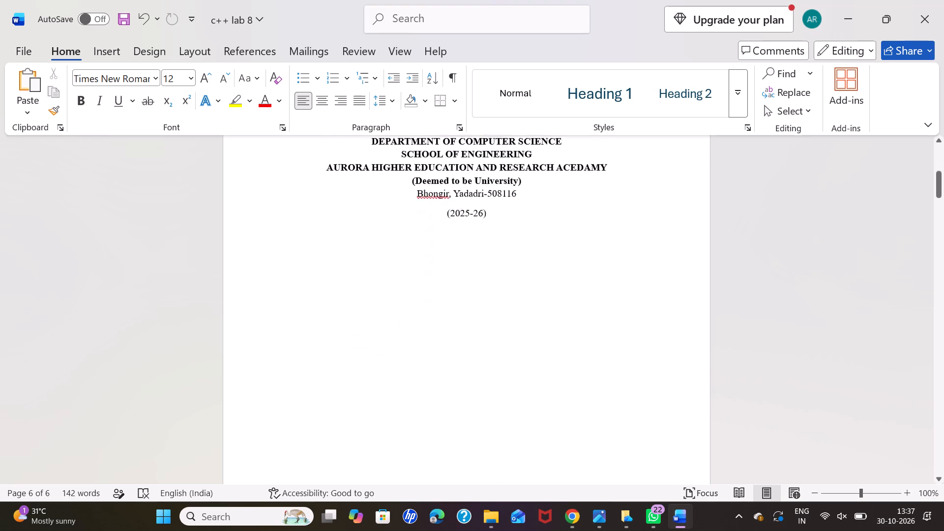
scroll(289, 420, "down", 1)
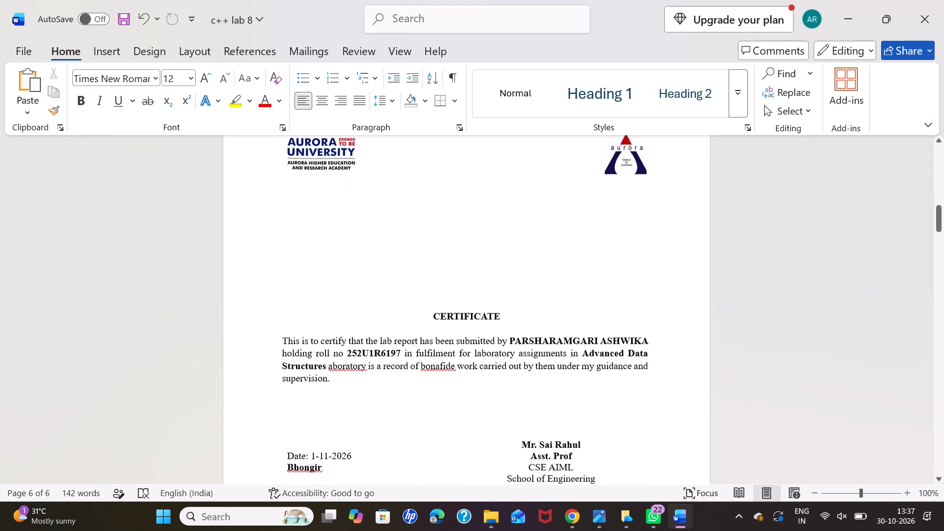
scroll(289, 420, "down", 1)
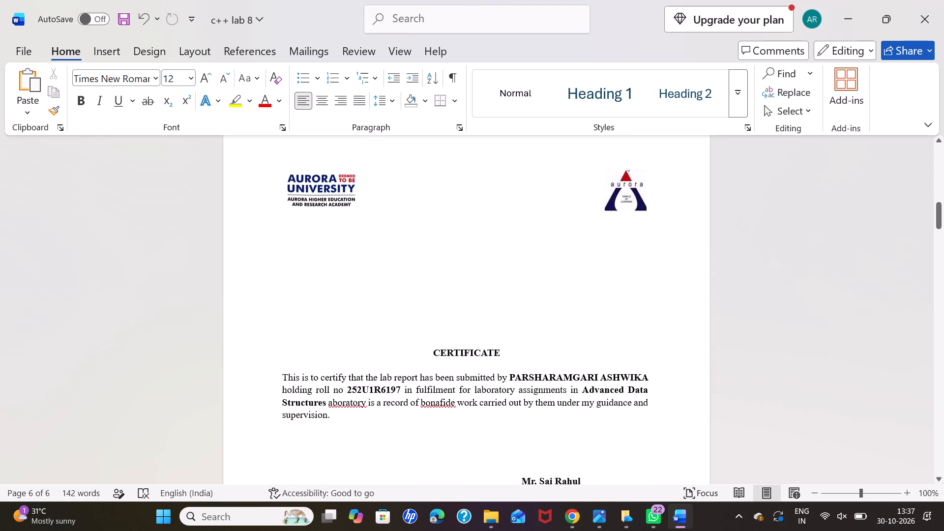
left_click(440, 401)
key("space")
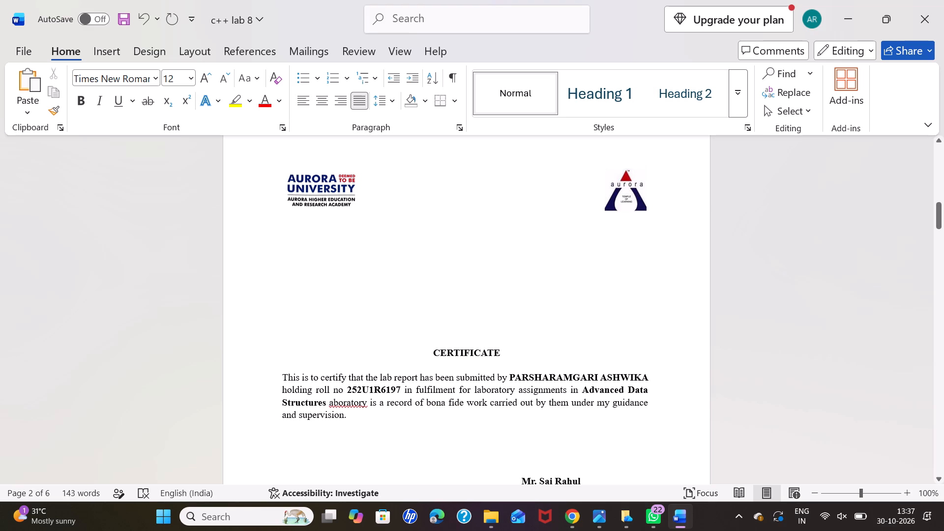
Set the font size of the "1.Most Frequent Element" heading to 14.
scroll(380, 418, "down", 2)
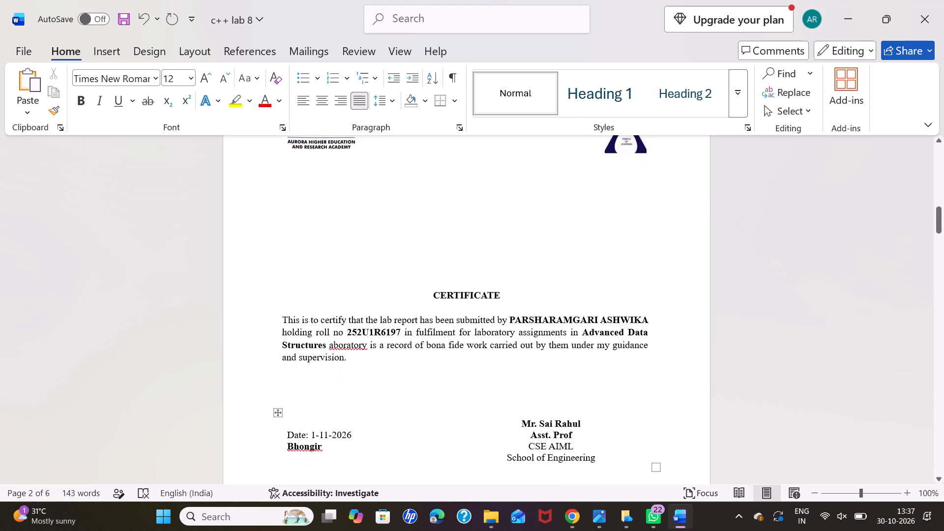
scroll(380, 418, "down", 1)
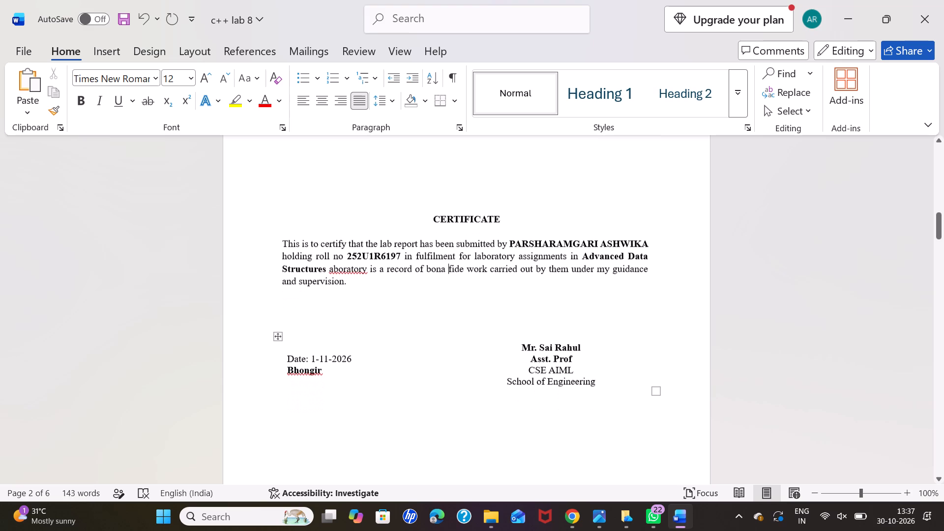
scroll(380, 418, "down", 2)
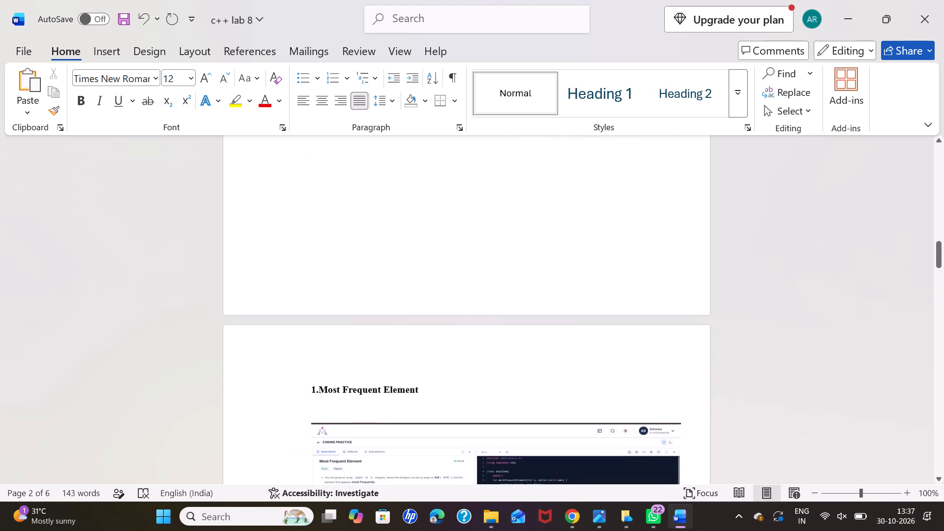
scroll(380, 418, "down", 2)
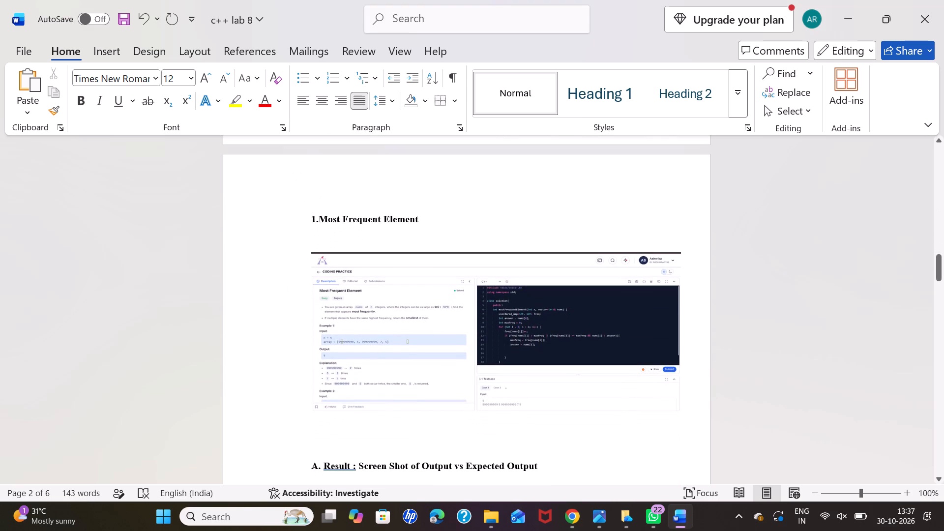
left_click_drag(421, 216, 296, 215)
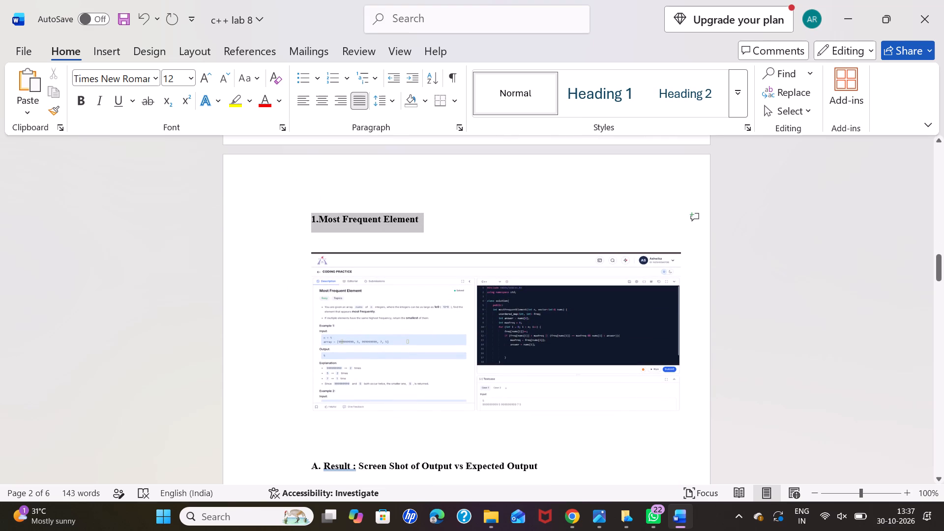
left_click_drag(296, 215, 297, 215)
left_click(404, 174)
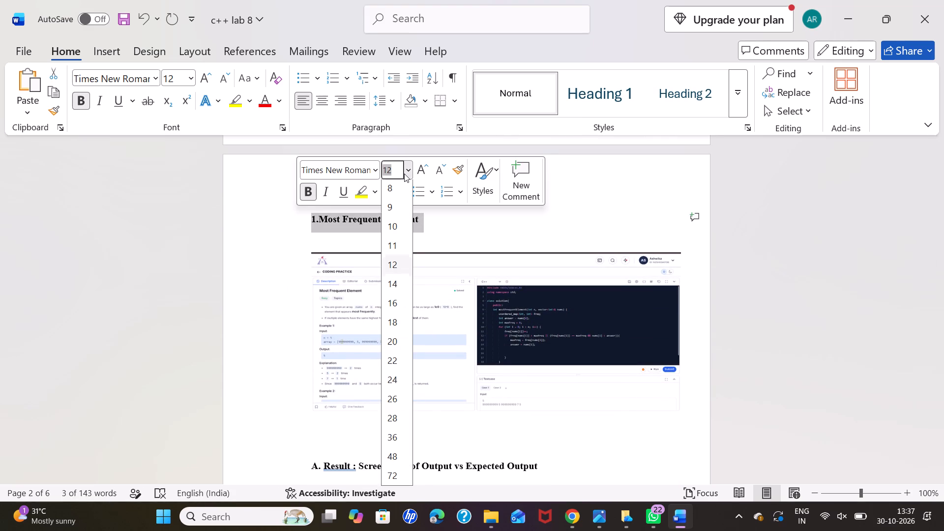
left_click(402, 289)
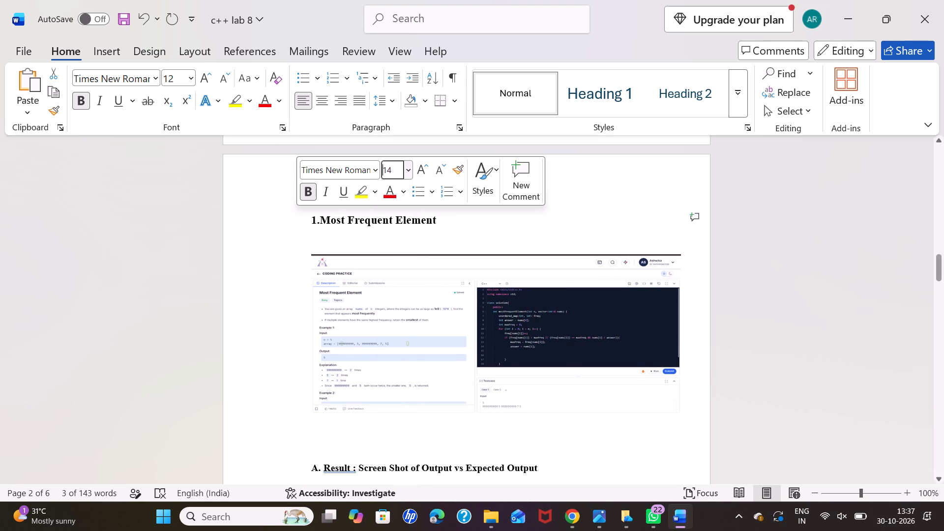
left_click(463, 227)
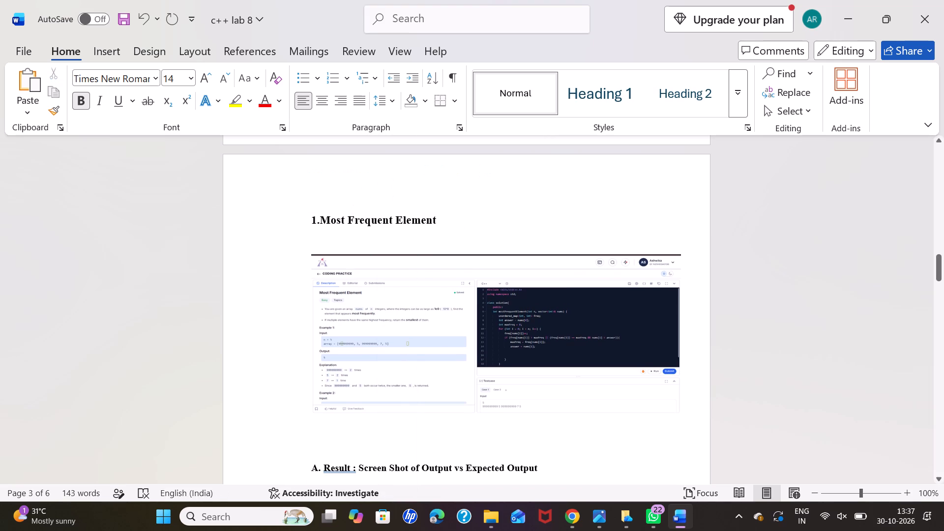
Add the number "2." in front of the "Shortest Subarray with Sum K" heading.
scroll(463, 227, "down", 1)
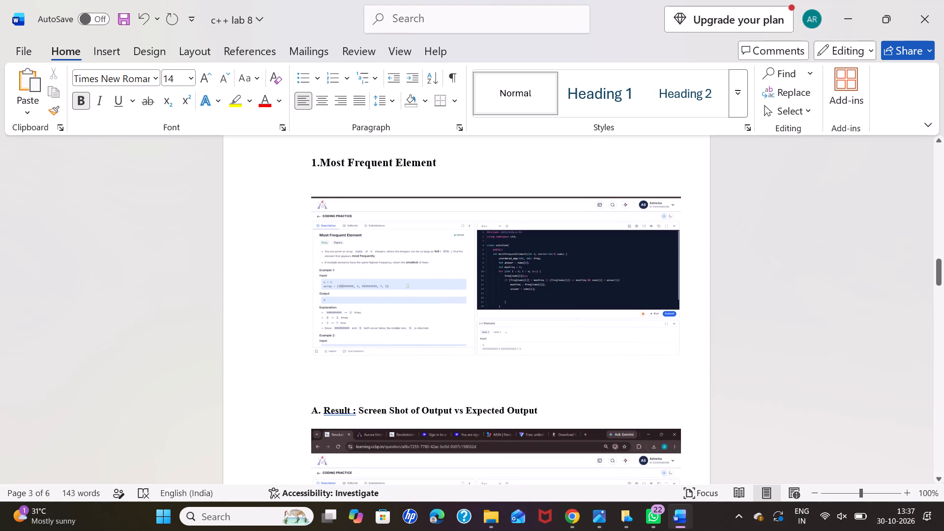
scroll(463, 227, "down", 1)
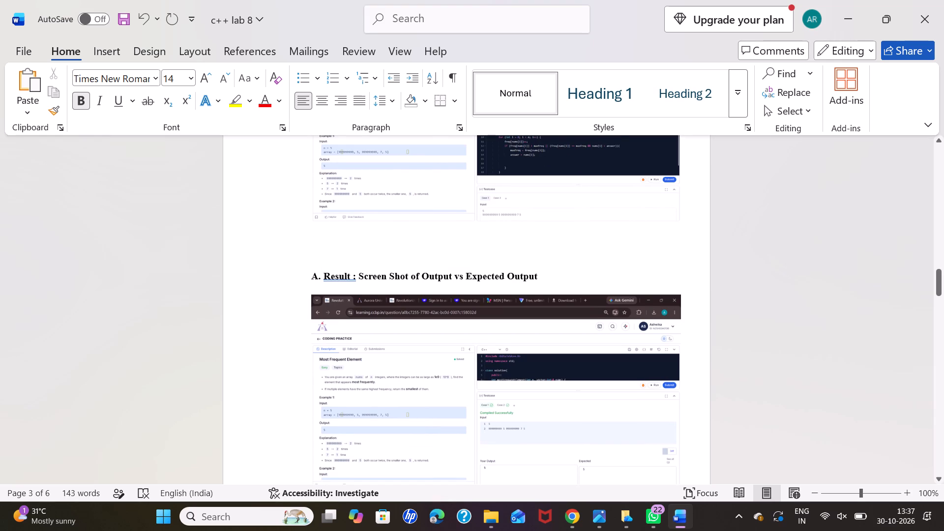
scroll(463, 227, "down", 2)
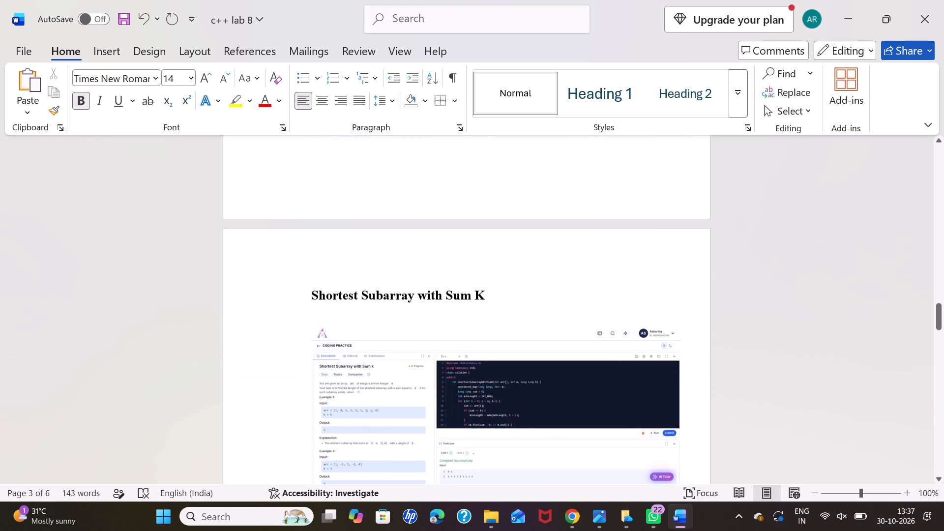
scroll(463, 227, "down", 1)
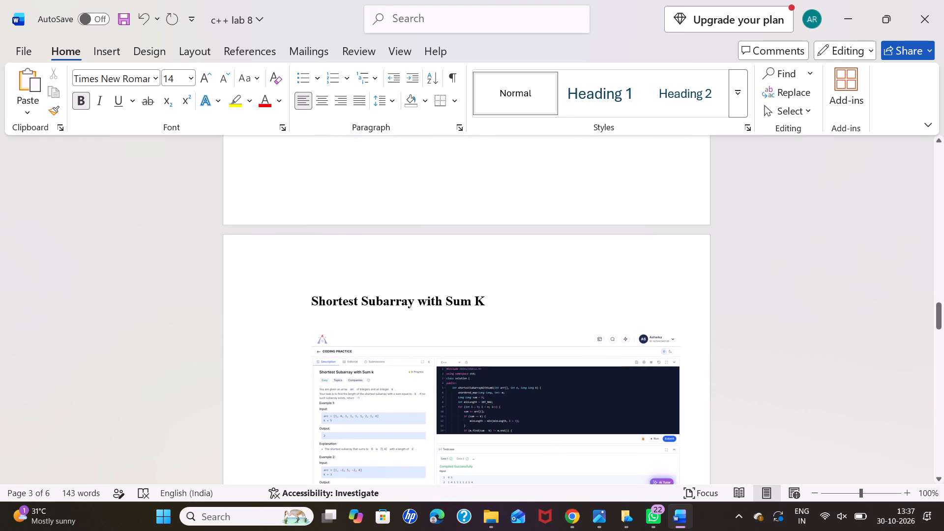
left_click(311, 304)
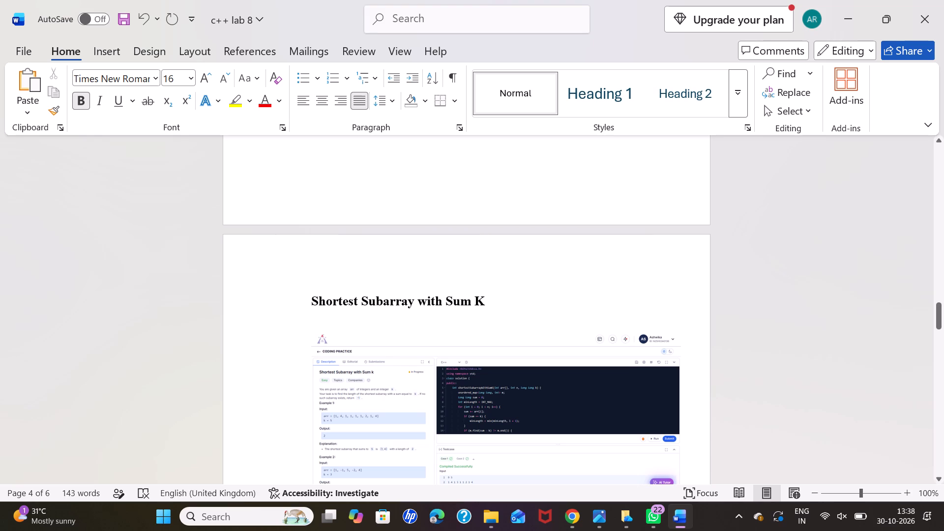
key("2")
key("period")
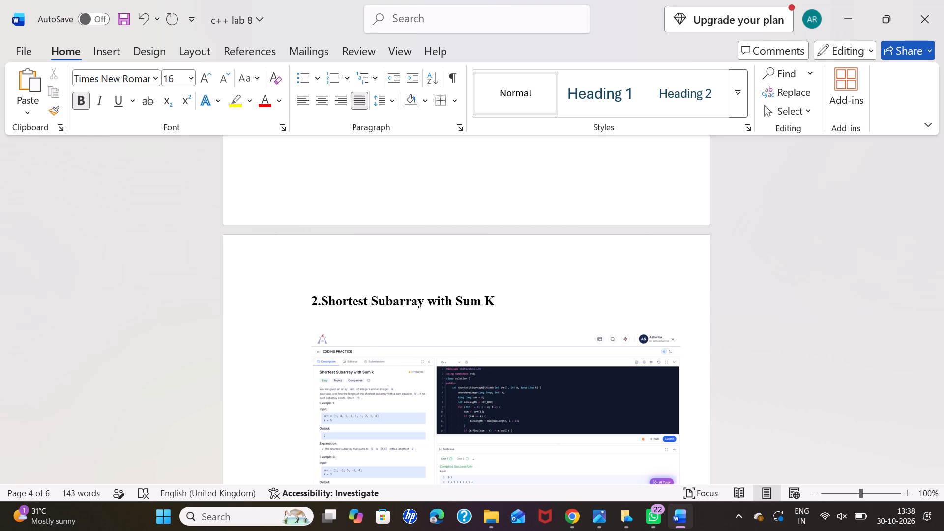
Add the number "3." followed by a space in front of the "Max Pair Sum in Subarrays" heading.
scroll(527, 311, "down", 1)
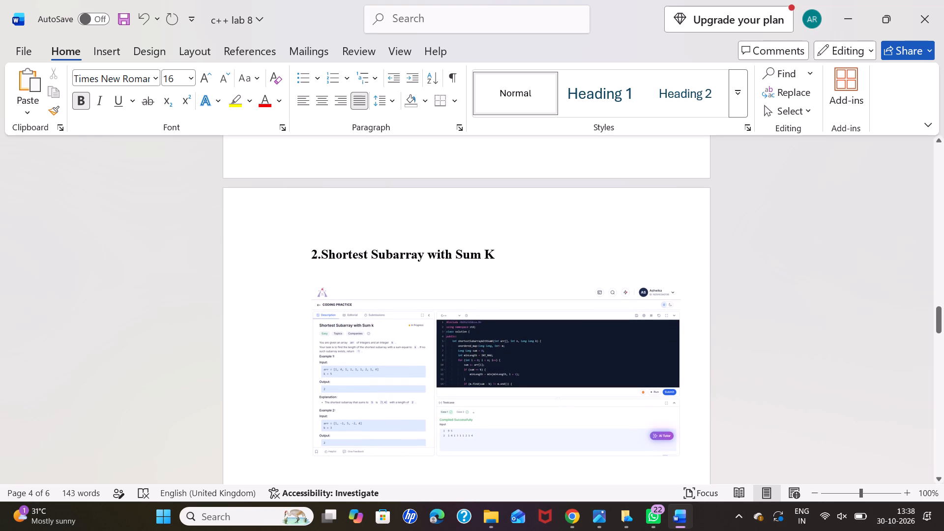
scroll(502, 268, "down", 2)
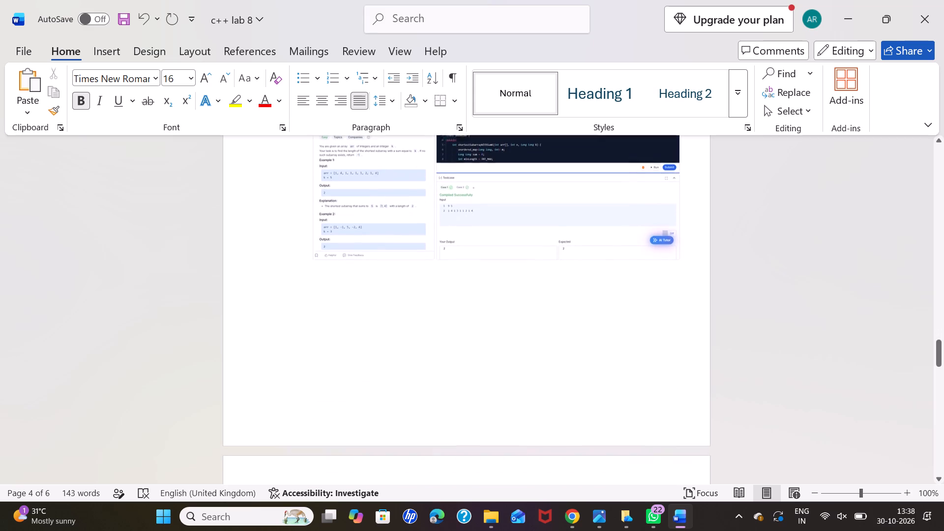
scroll(502, 268, "down", 2)
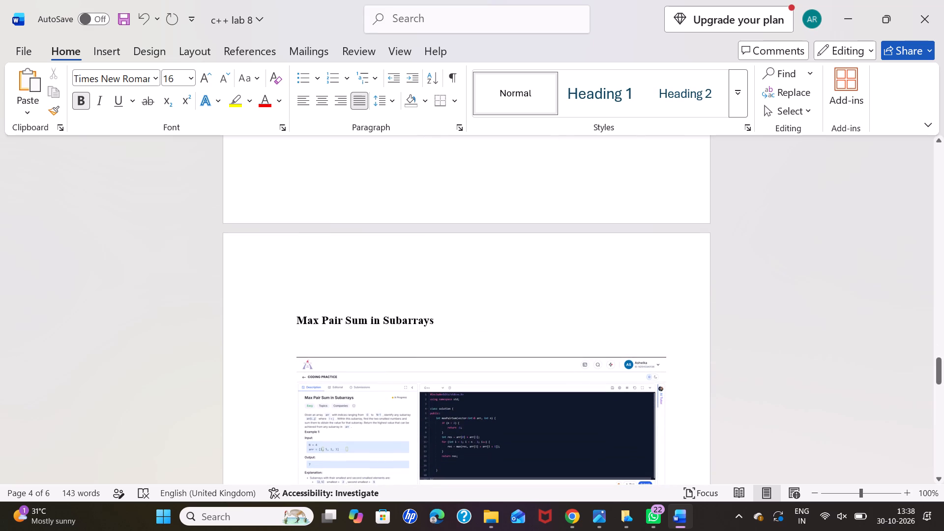
left_click(297, 324)
type("3.")
key("space")
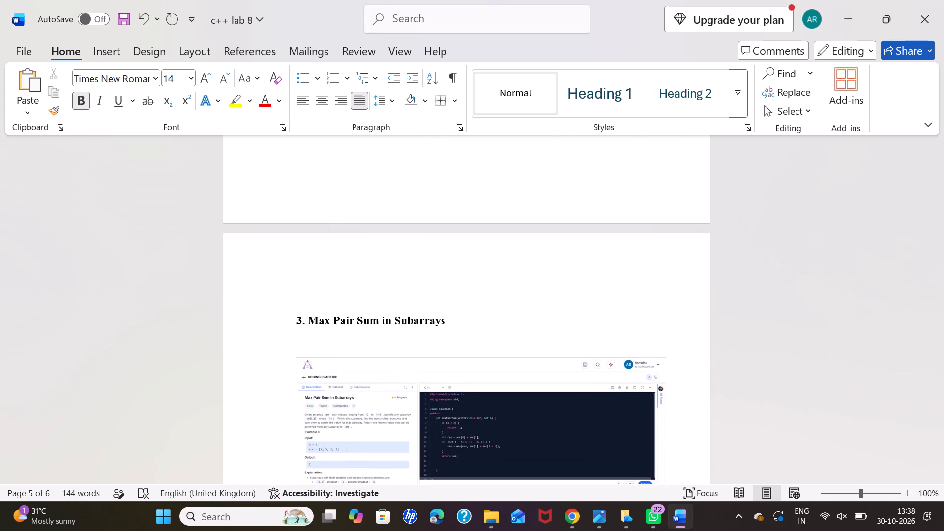
Add the number "4." followed by a space in front of the "Match Customers with Experts" heading.
scroll(363, 248, "down", 1)
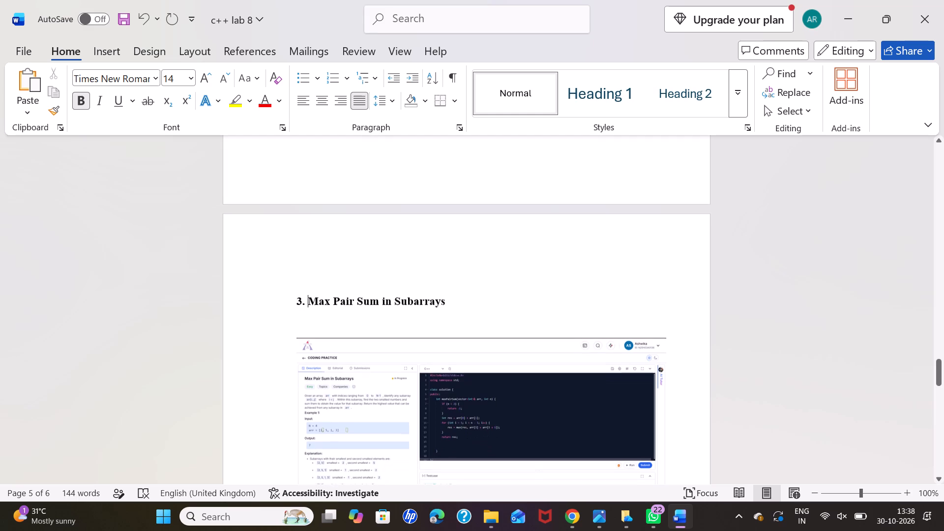
scroll(363, 248, "down", 2)
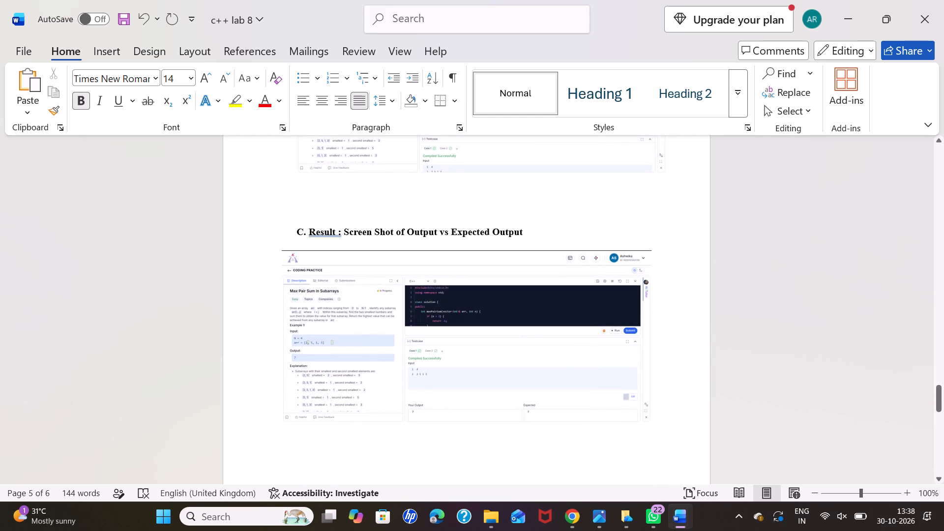
scroll(363, 248, "down", 1)
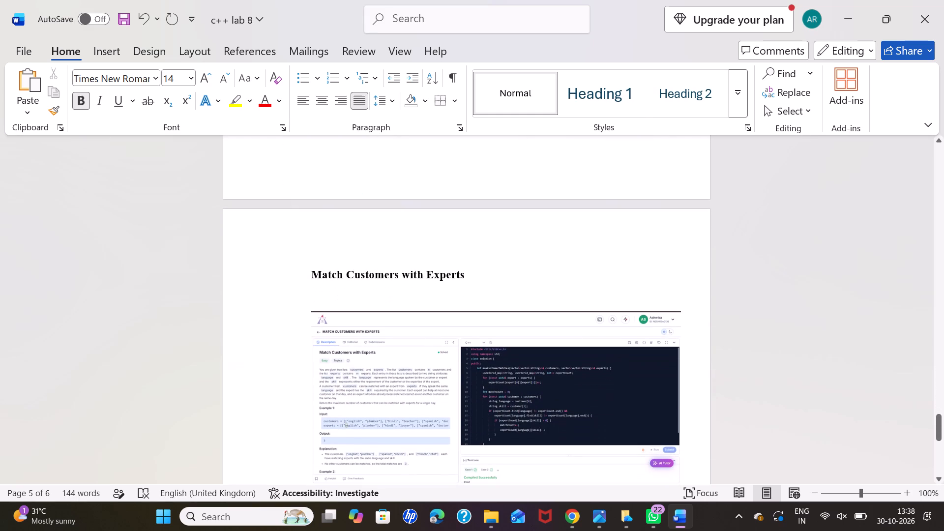
left_click(313, 272)
key("4")
key("period")
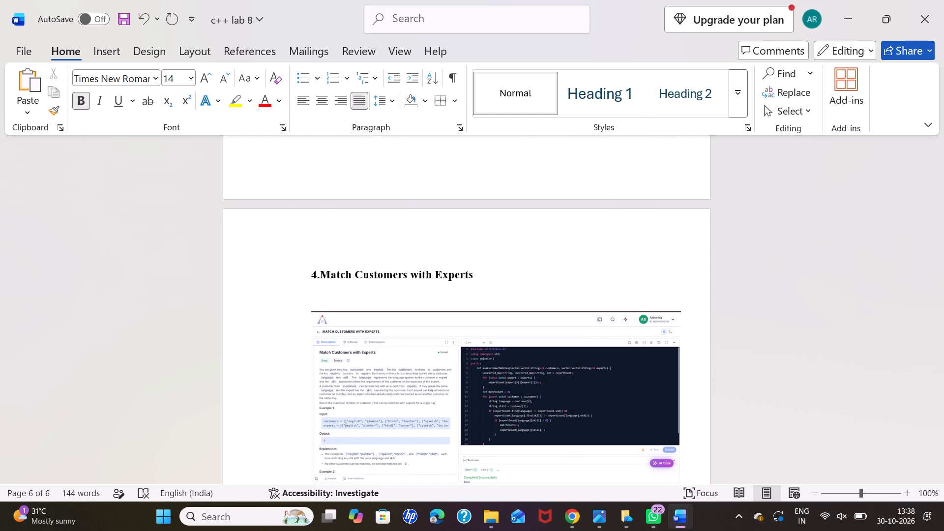
key("space")
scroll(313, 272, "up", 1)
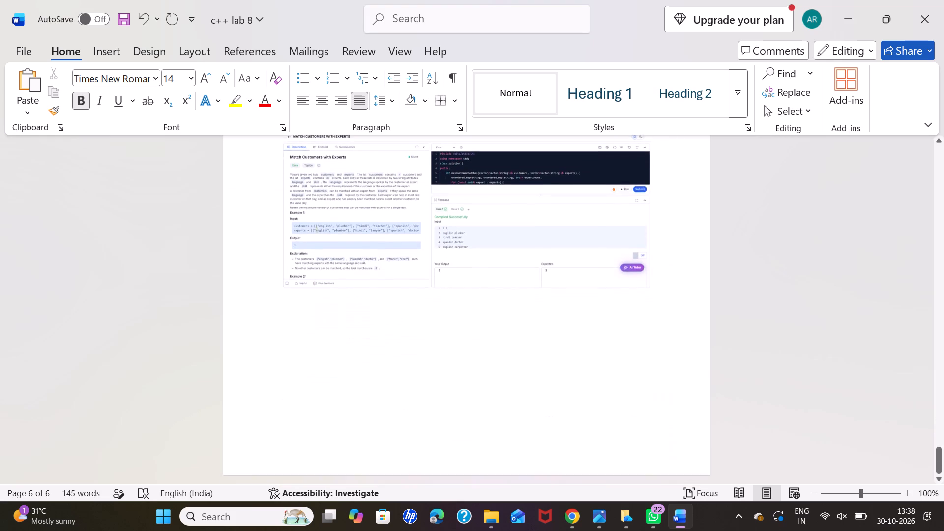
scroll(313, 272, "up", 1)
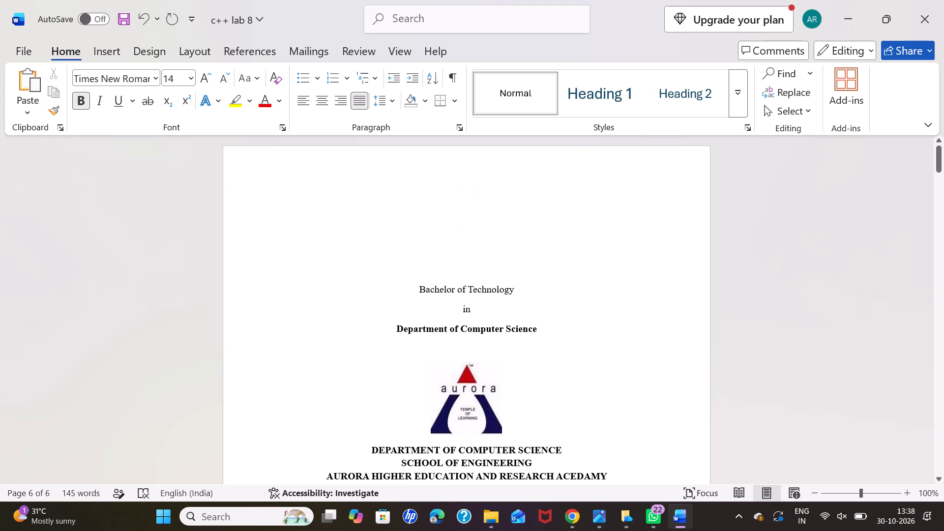
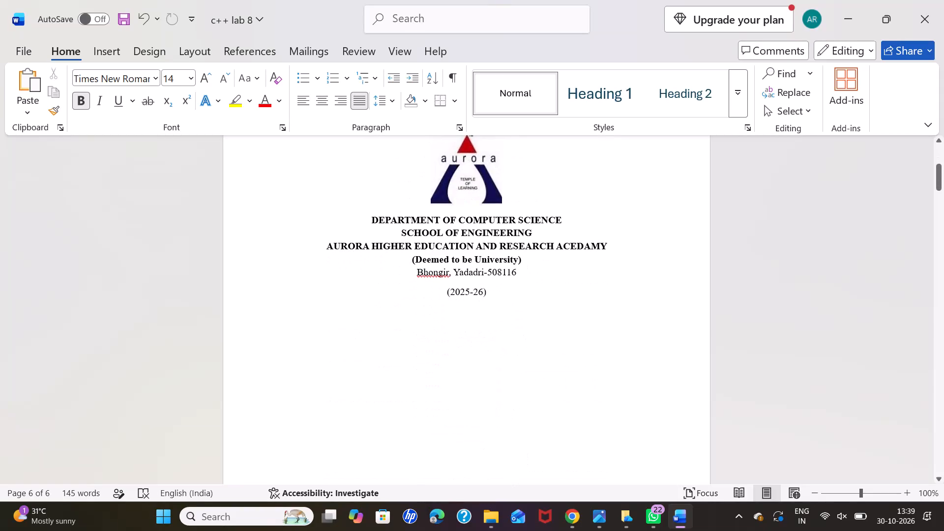
Look through the whole lab report, checking the cover page, the certificate and the numbered problem headings with their screenshots.
scroll(313, 272, "down", 1)
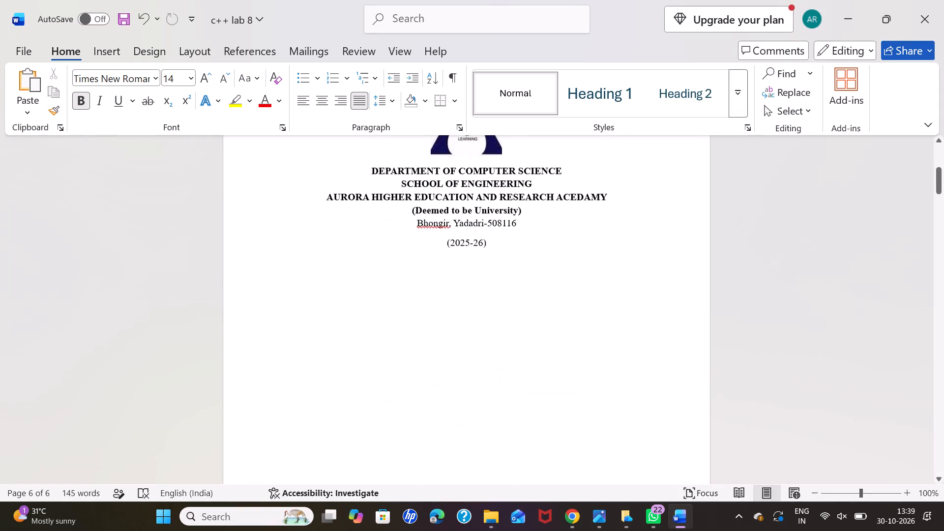
scroll(313, 272, "down", 1)
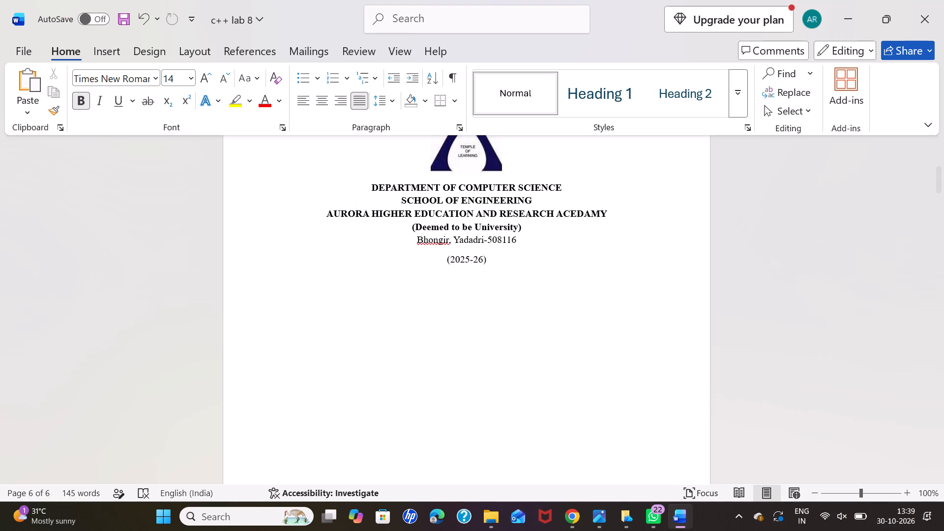
scroll(313, 272, "down", 2)
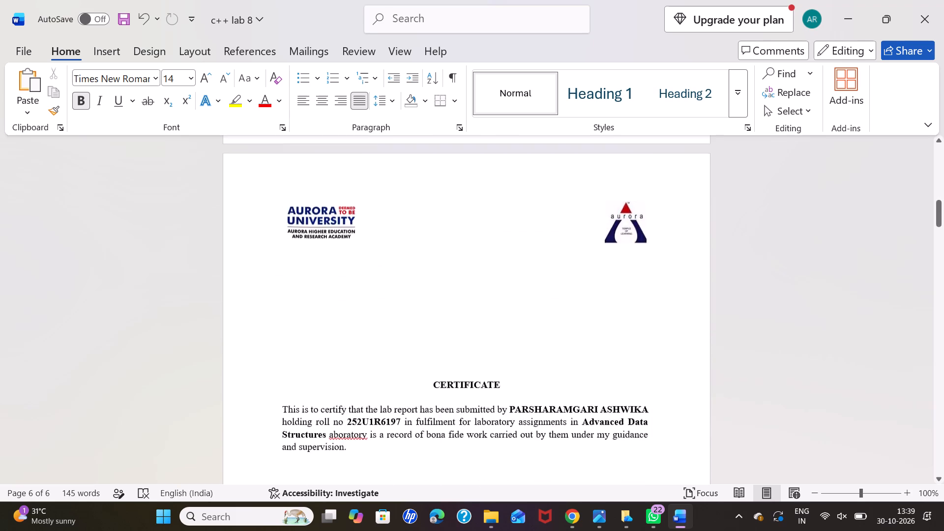
scroll(313, 272, "down", 1)
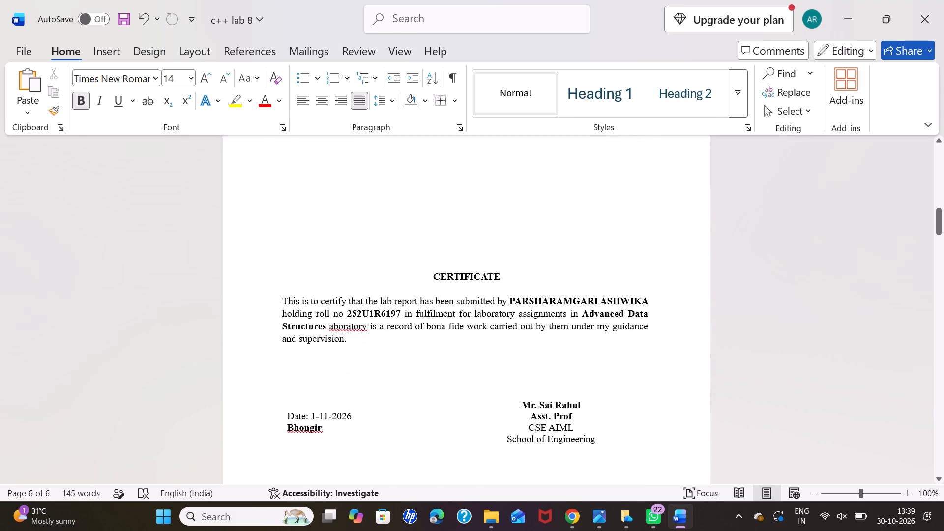
scroll(313, 272, "down", 1)
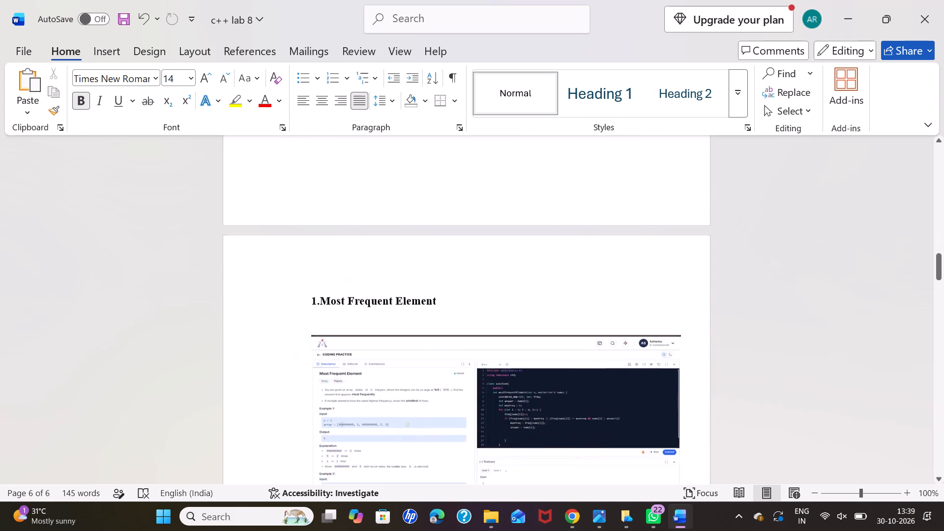
scroll(313, 272, "down", 1)
scroll(313, 272, "up", 1)
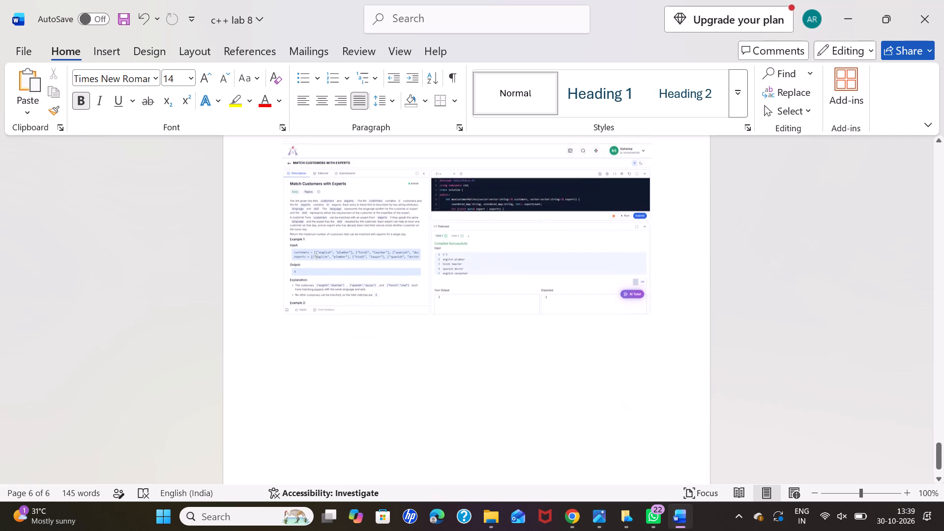
scroll(313, 272, "up", 2)
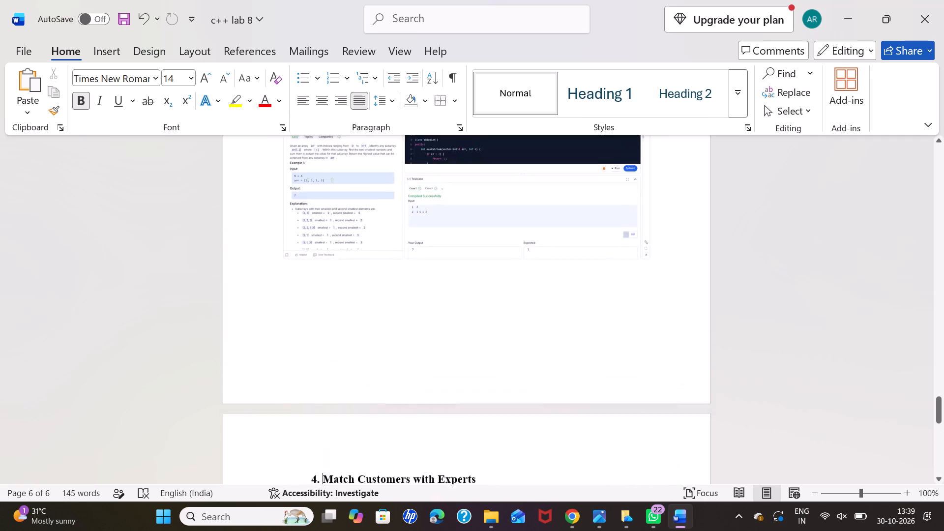
scroll(313, 272, "up", 2)
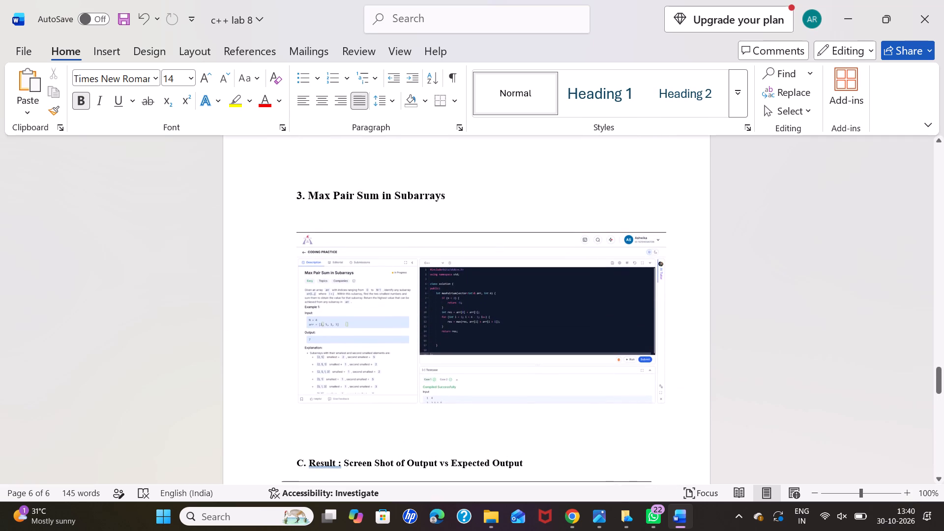
scroll(313, 272, "up", 1)
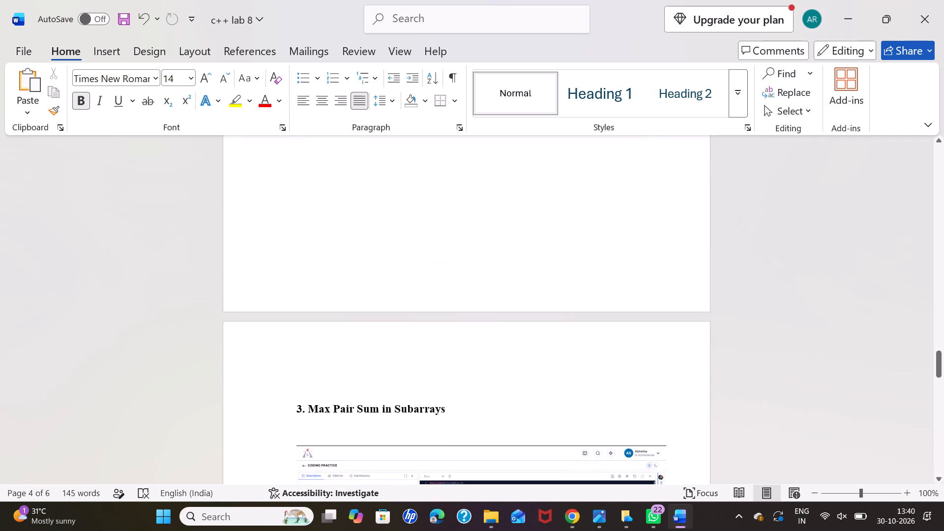
scroll(313, 272, "up", 3)
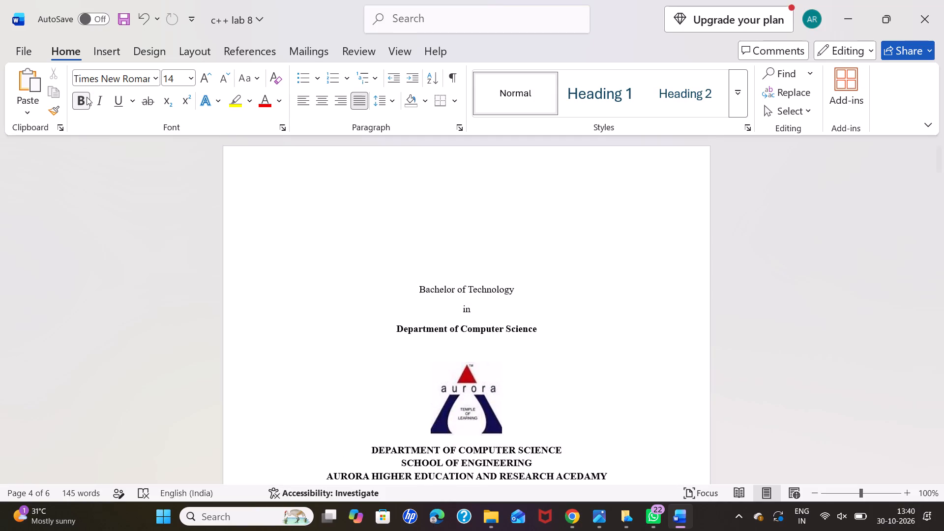
Save a copy of the report as a Word document named "C++ LAB 1" in the Downloads folder.
left_click(25, 47)
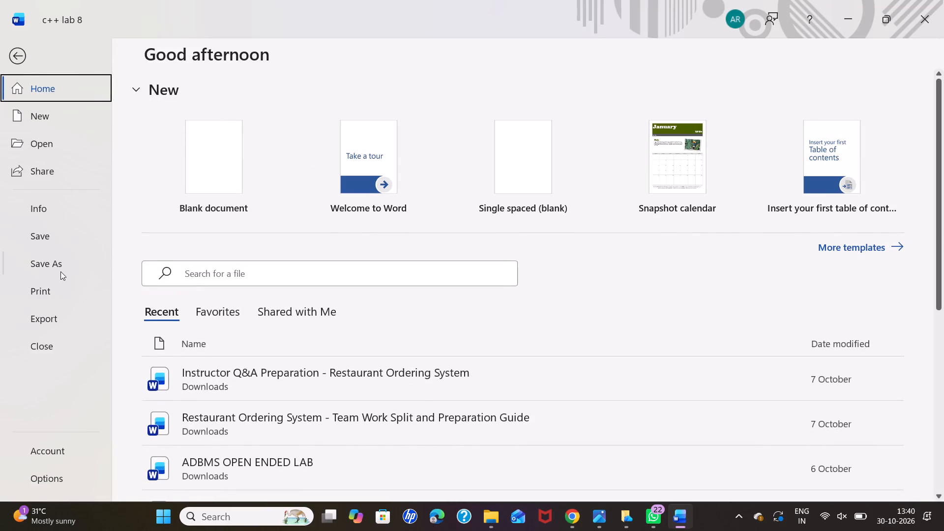
left_click(56, 263)
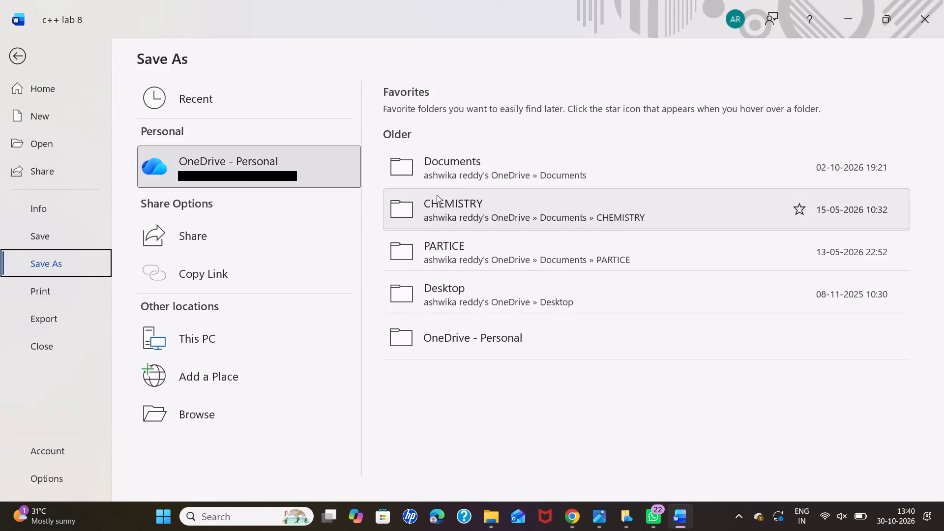
left_click(467, 185)
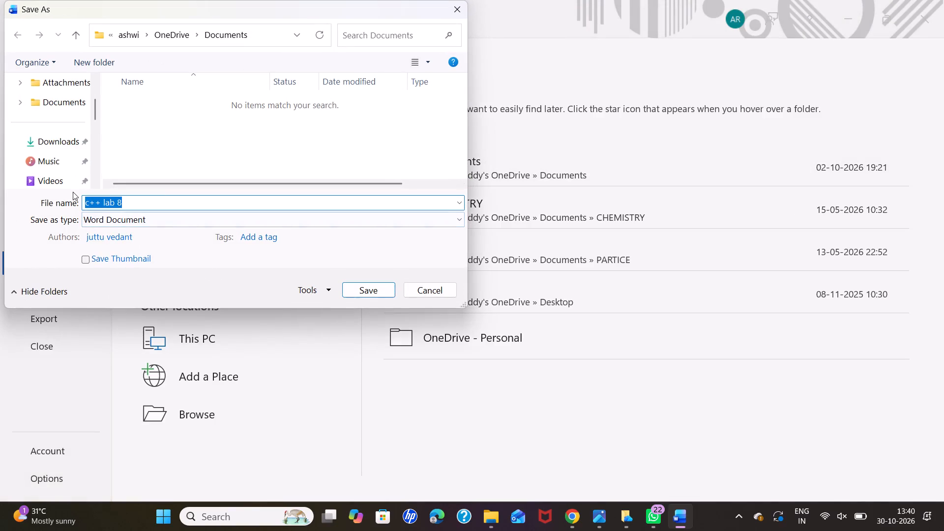
left_click(55, 146)
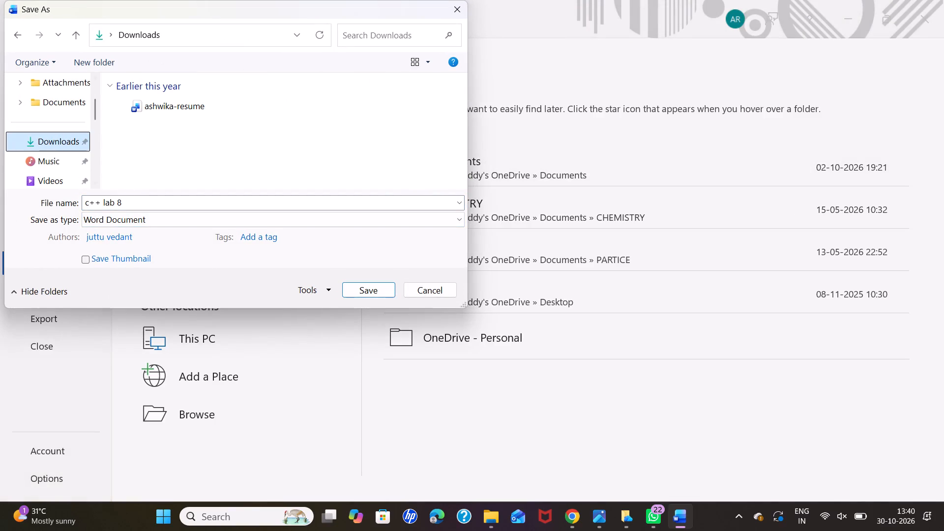
left_click(131, 205)
key("BackSpace")
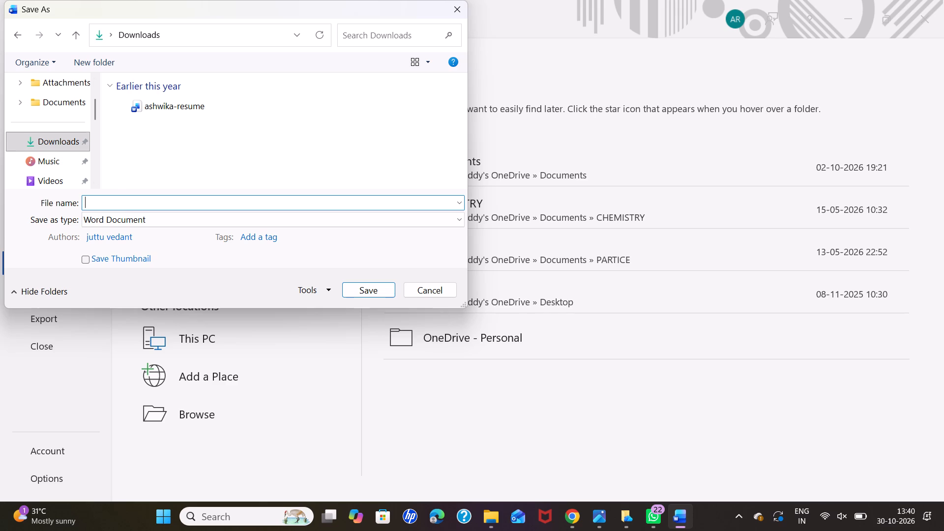
key("c")
type("++ LAB 1")
left_click(364, 286)
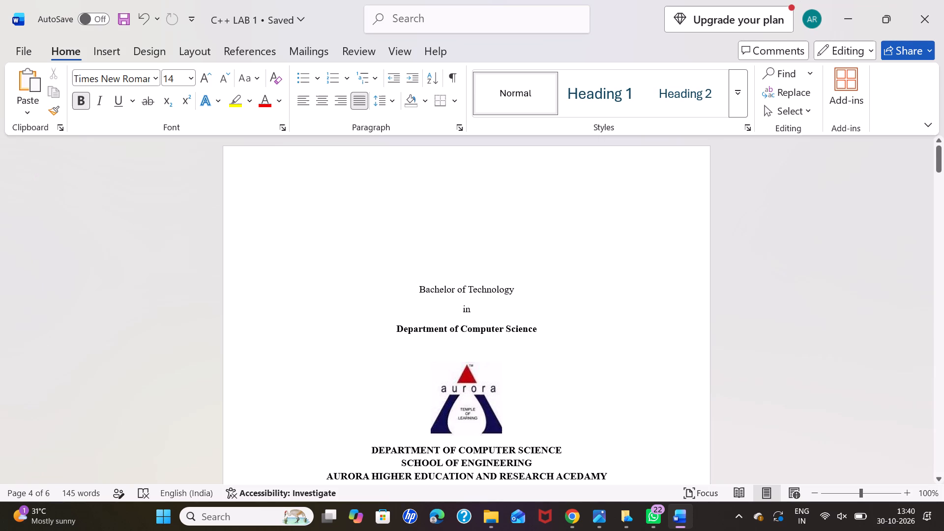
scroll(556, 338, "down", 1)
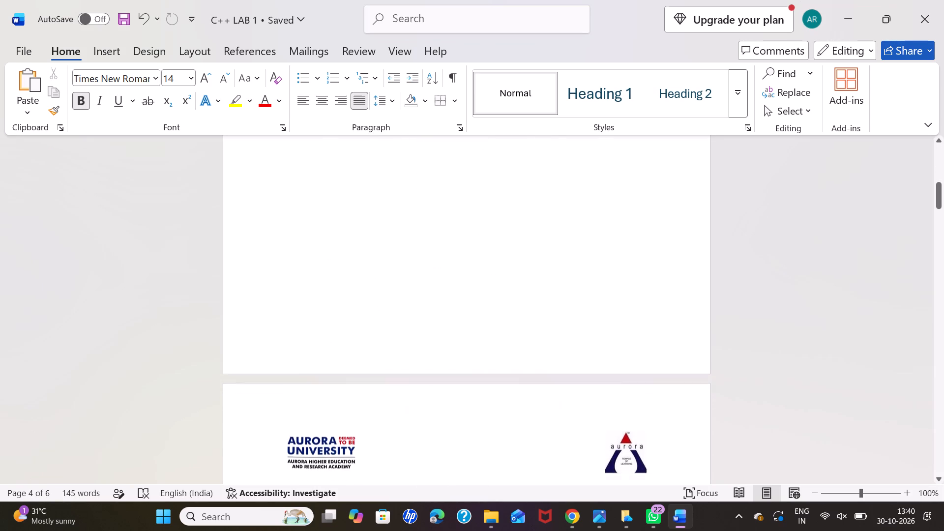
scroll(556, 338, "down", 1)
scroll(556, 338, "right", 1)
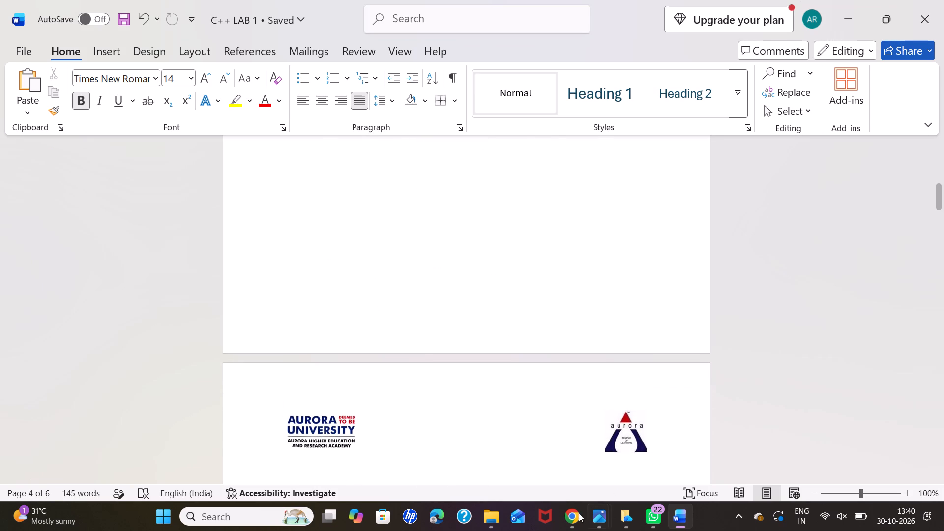
Switch to Google Chrome and look over the learning portal's home page with the day's session schedule.
left_click(564, 524)
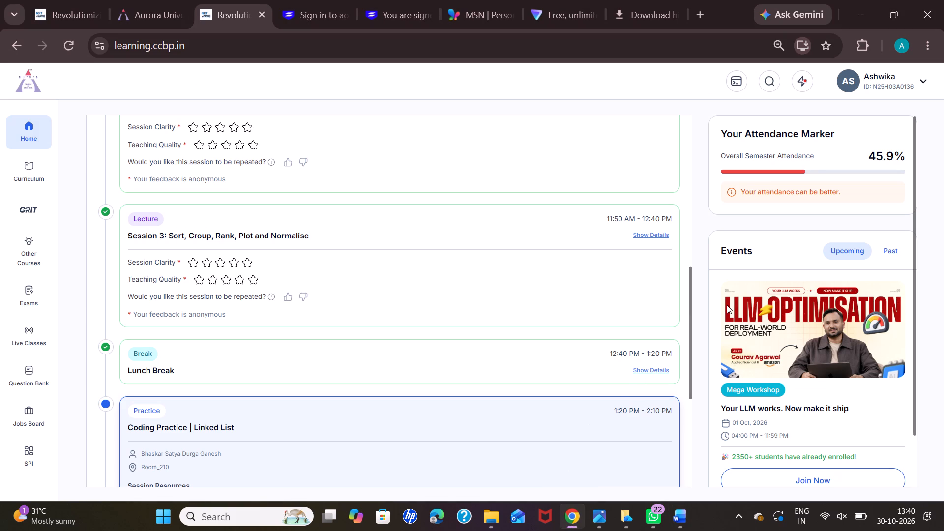
scroll(727, 305, "up", 12)
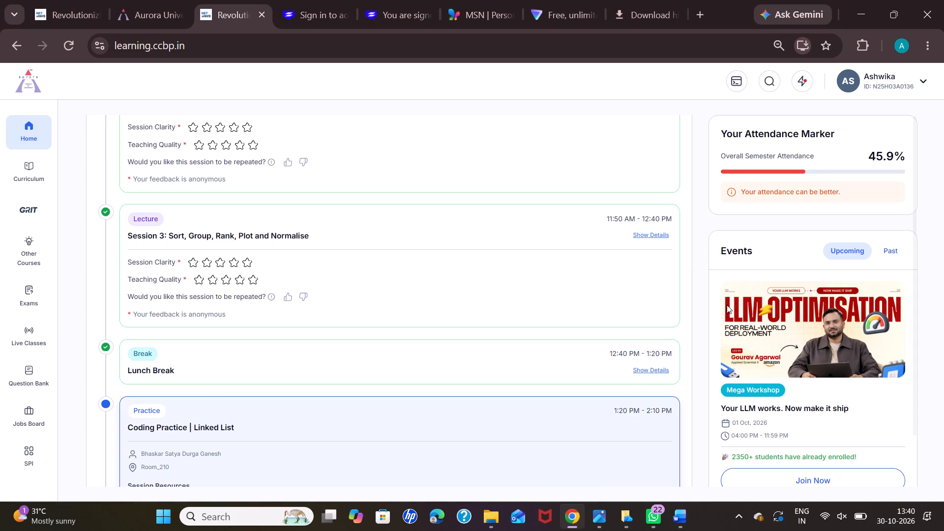
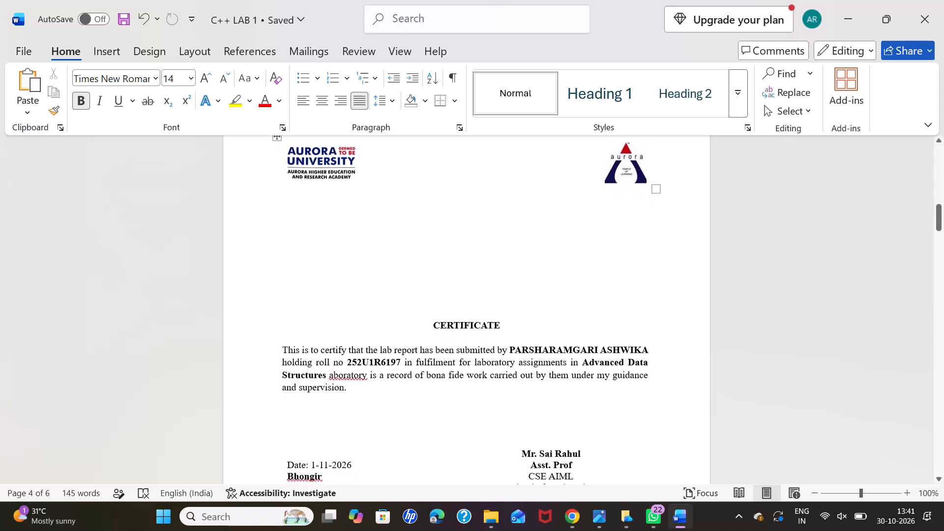
Review the report from the certificate page through the Most Frequent Element problem and its output screenshot.
scroll(476, 404, "down", 1)
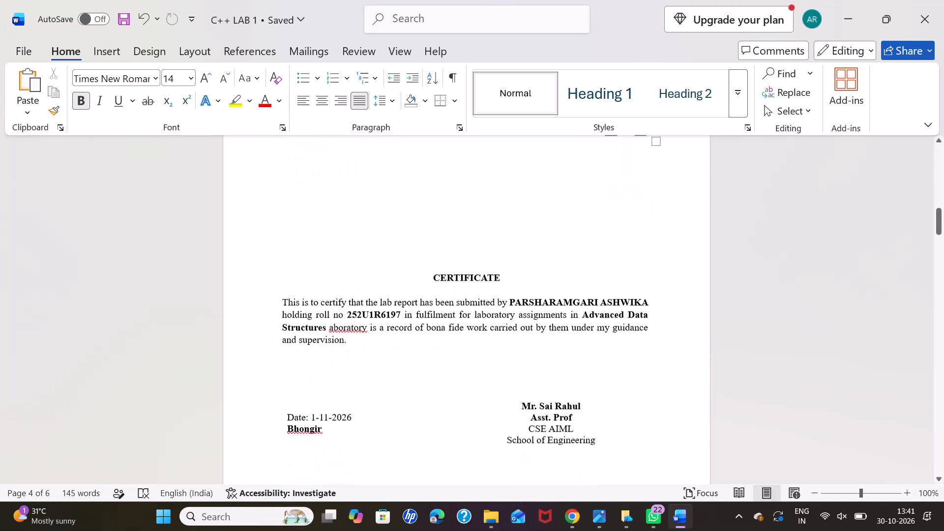
scroll(476, 404, "down", 3)
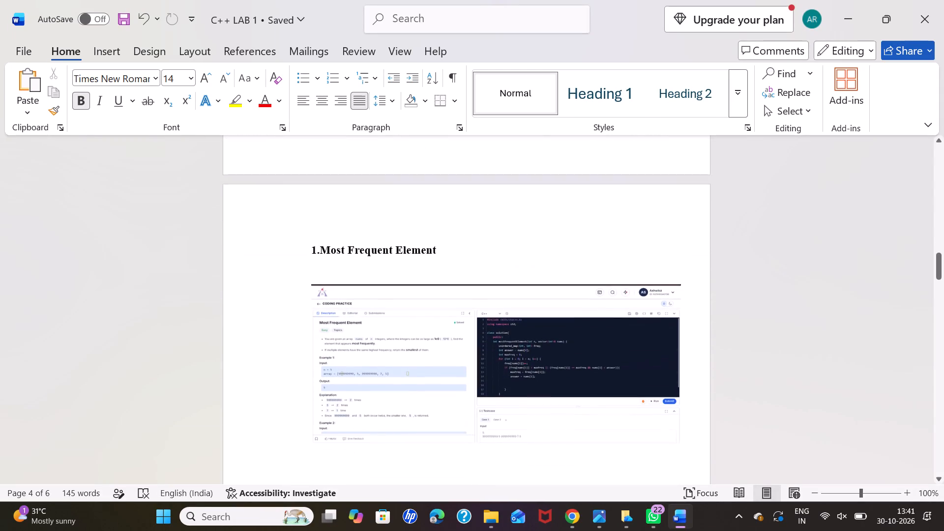
scroll(476, 404, "down", 3)
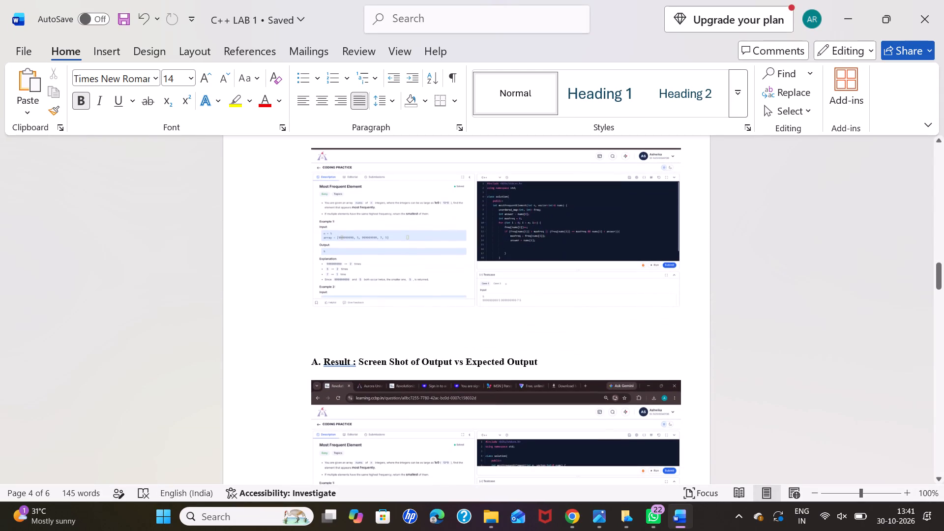
scroll(476, 404, "down", 2)
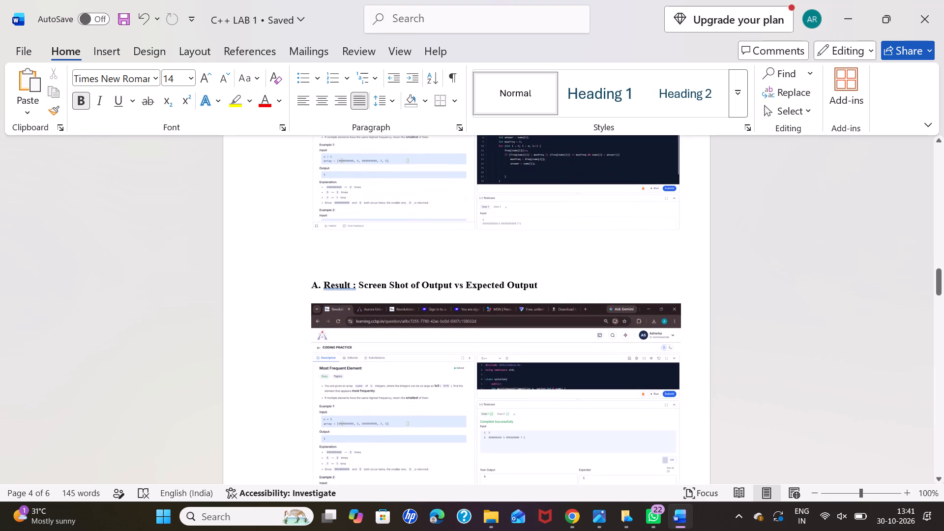
Open the picture options for the output screenshot in the Most Frequent Element result section.
right_click(550, 403)
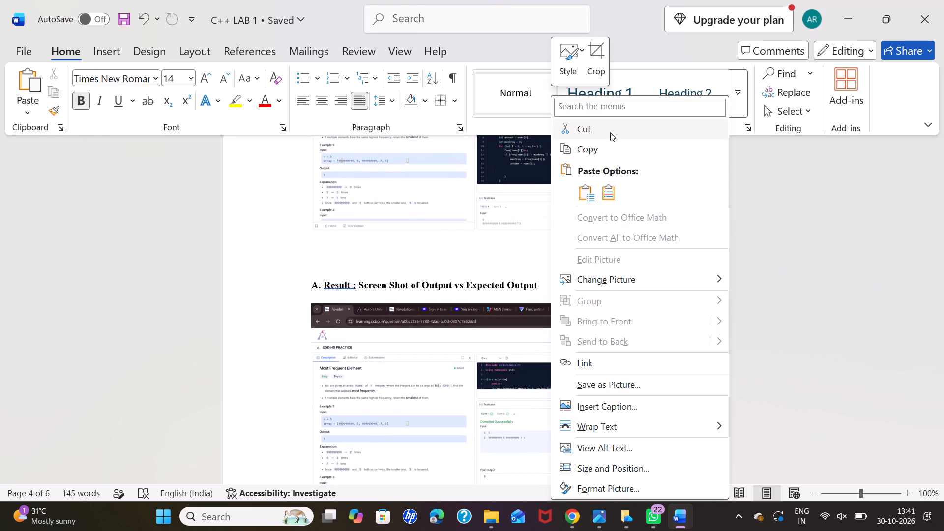
Crop the browser tab and address bars off the top of the Most Frequent Element output screenshot under heading A. Result.
left_click(591, 61)
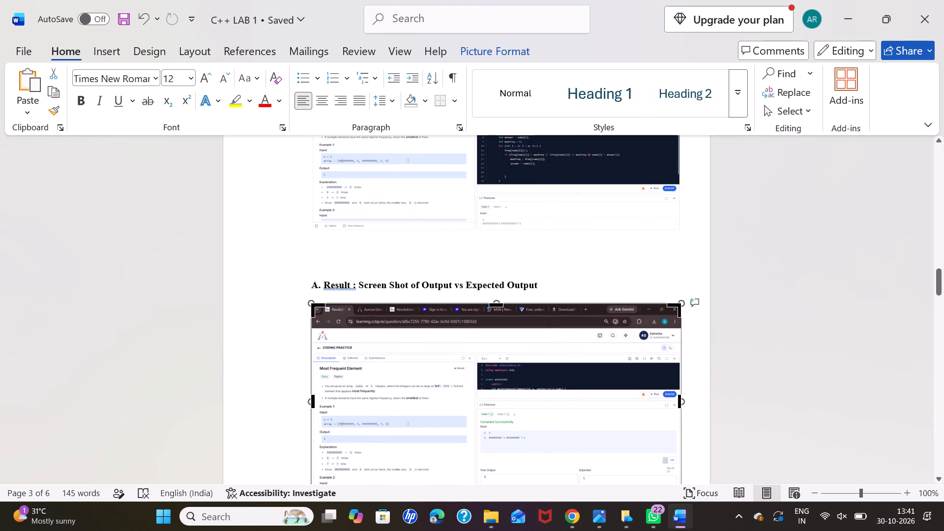
left_click_drag(497, 305, 503, 325)
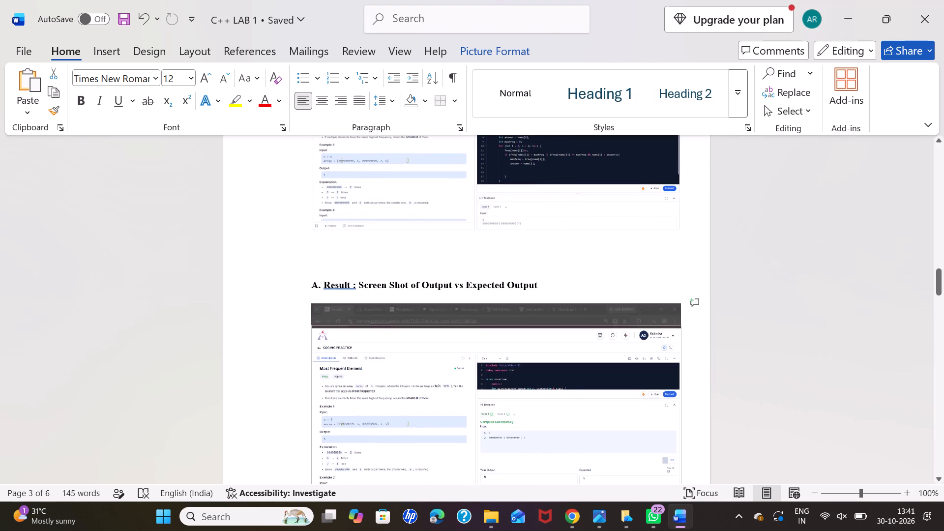
left_click_drag(503, 325, 507, 329)
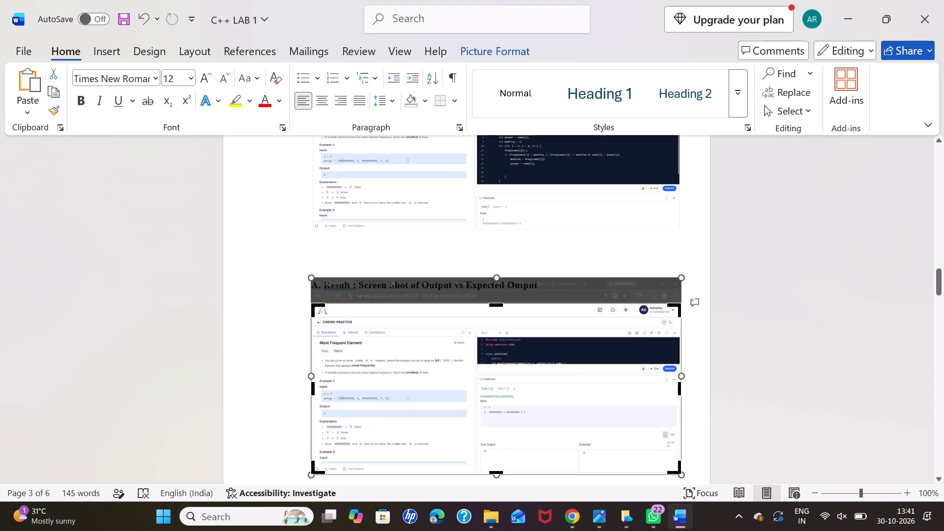
left_click(658, 234)
Insert an empty paragraph above the heading "2.Shortest Subarray with Sum K" so it starts on the page with its screenshot.
scroll(658, 234, "down", 1)
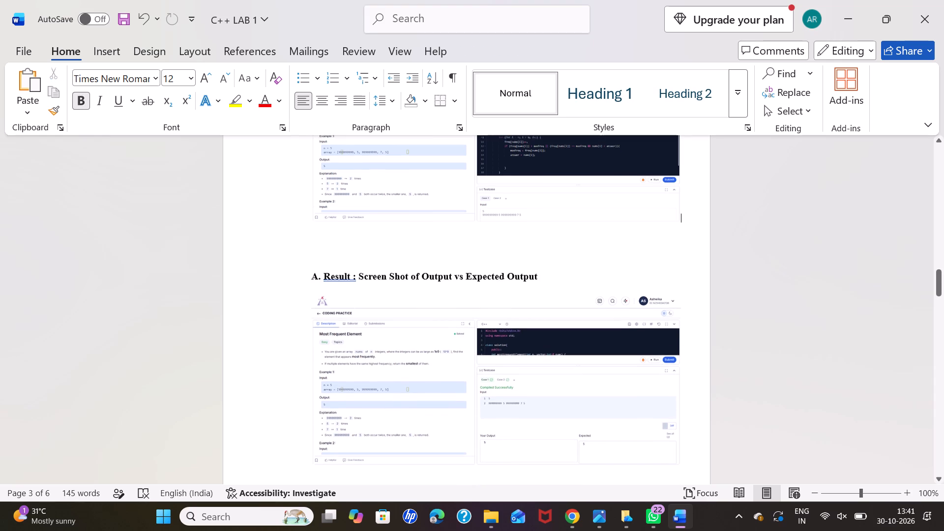
scroll(658, 234, "down", 2)
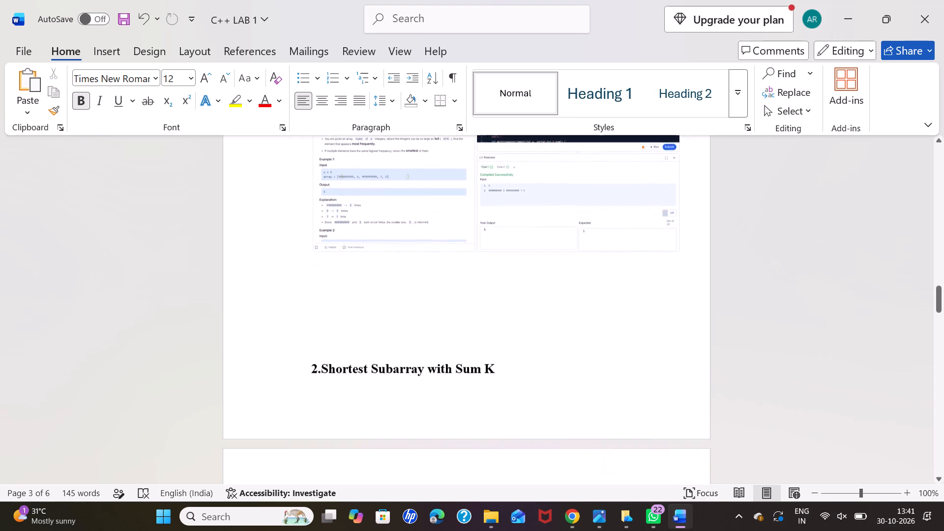
scroll(658, 234, "down", 2)
left_click(407, 212)
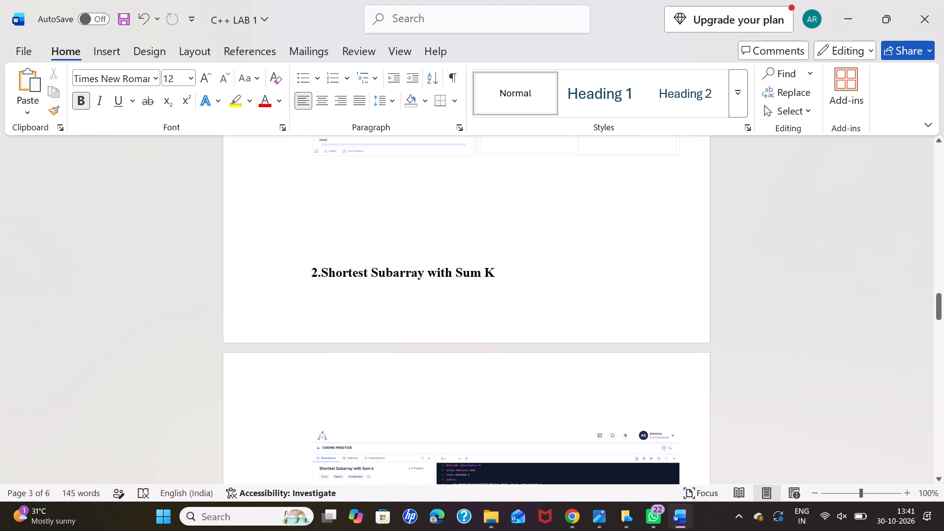
key("Return")
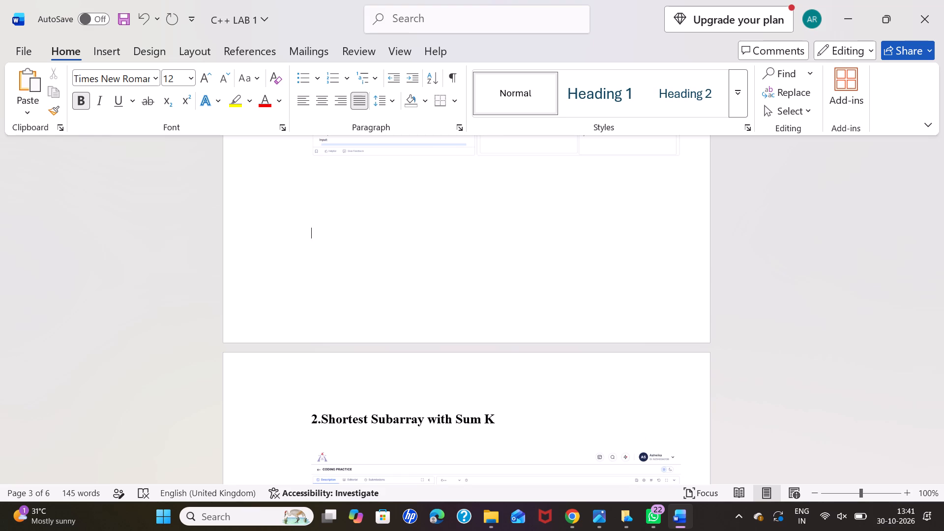
Indent the Match Customers with Experts output screenshot under heading D. Result to line up with that heading.
scroll(407, 212, "down", 1)
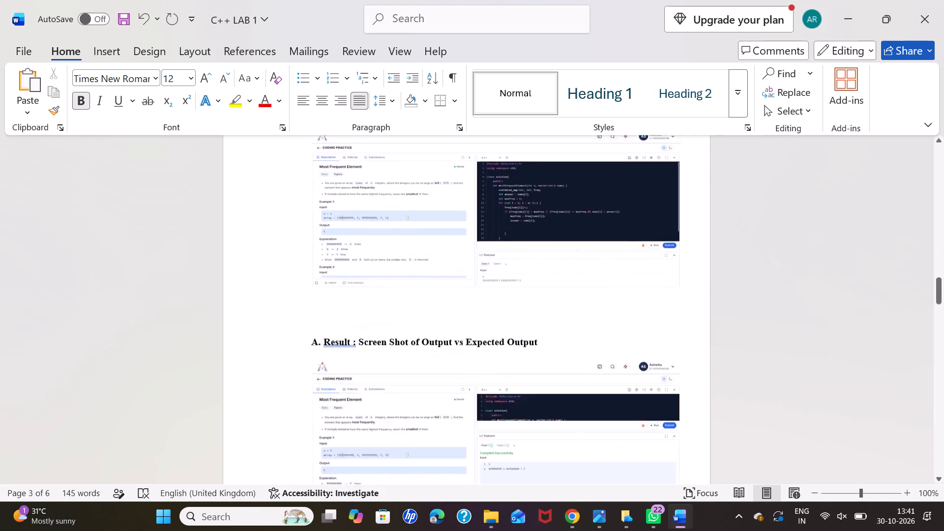
scroll(407, 212, "down", 2)
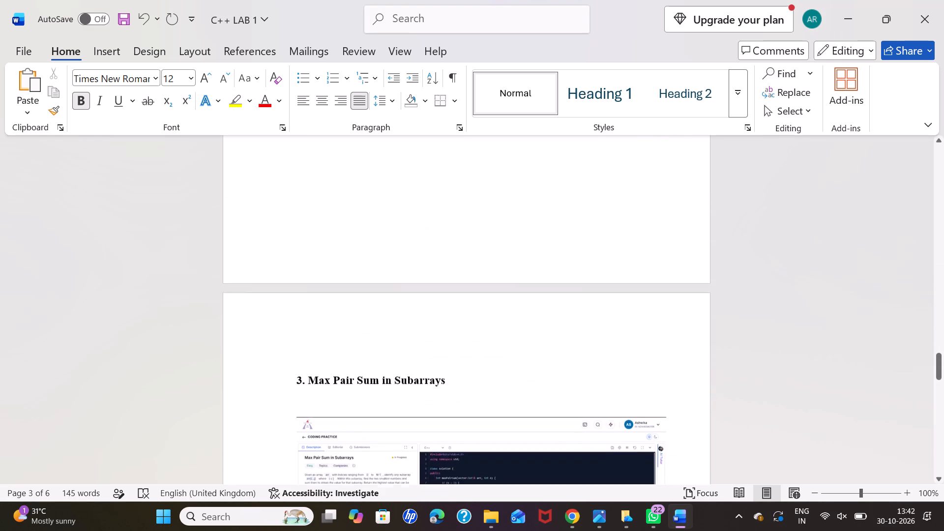
scroll(407, 212, "down", 4)
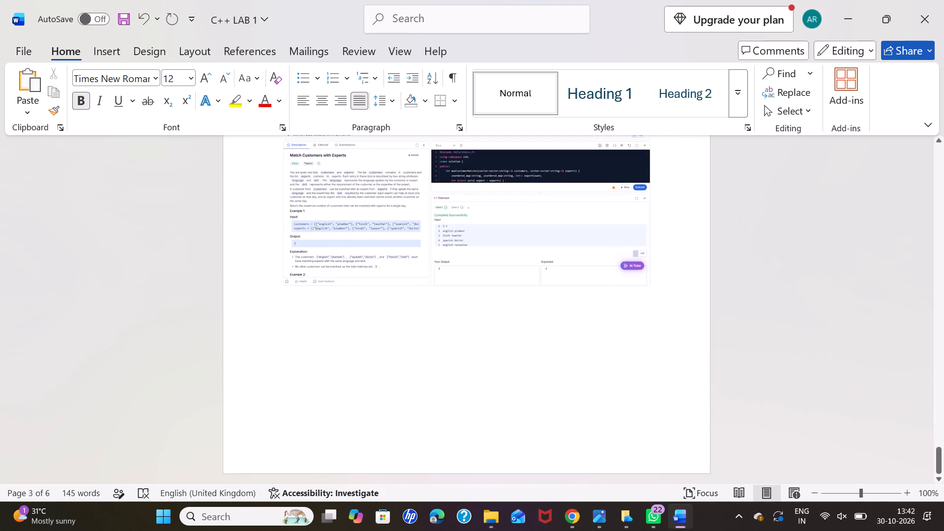
scroll(407, 212, "down", 1)
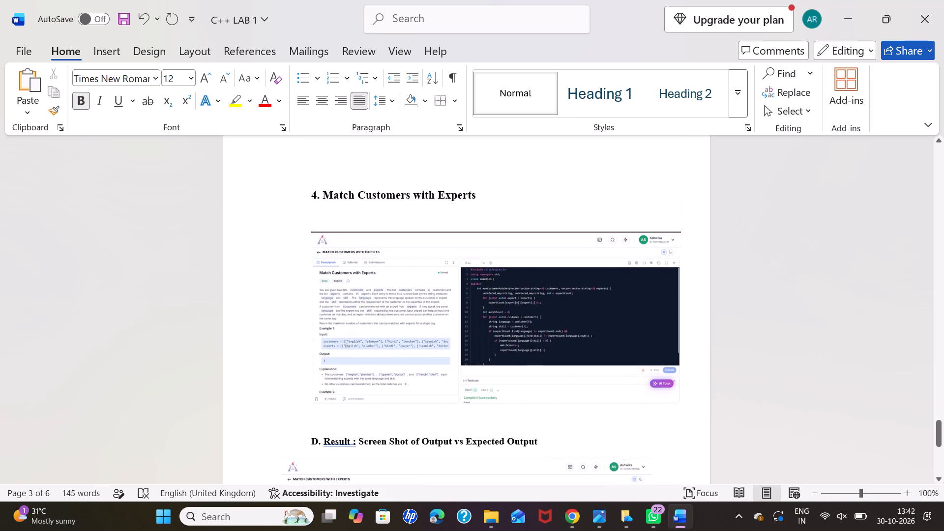
scroll(407, 212, "down", 1)
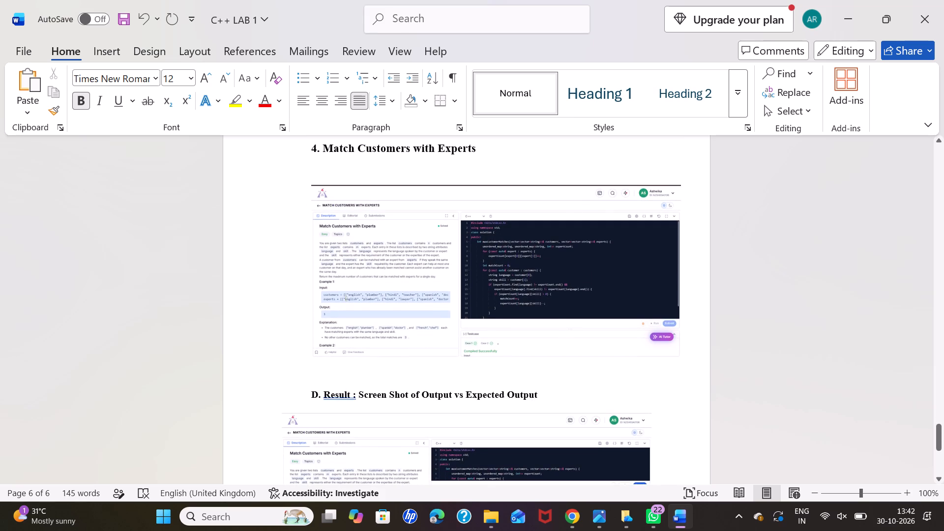
left_click(280, 413)
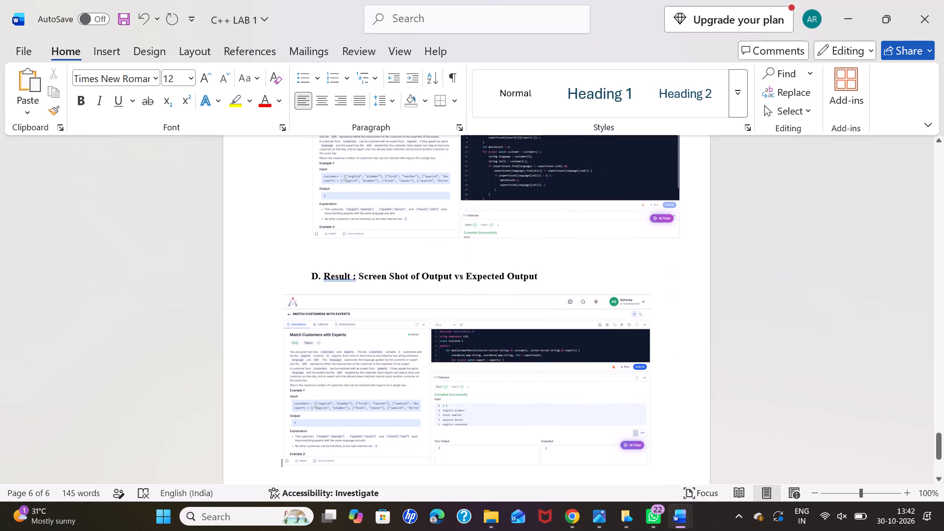
left_click(275, 307)
key("Tab")
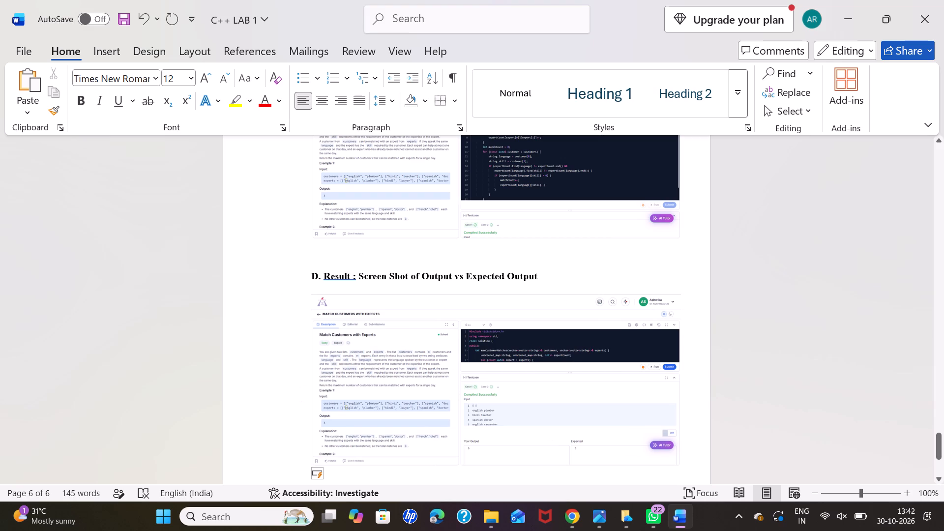
Review the report from the last problem back to the cover page, checking the headings, screenshots and page layout.
scroll(275, 307, "up", 2)
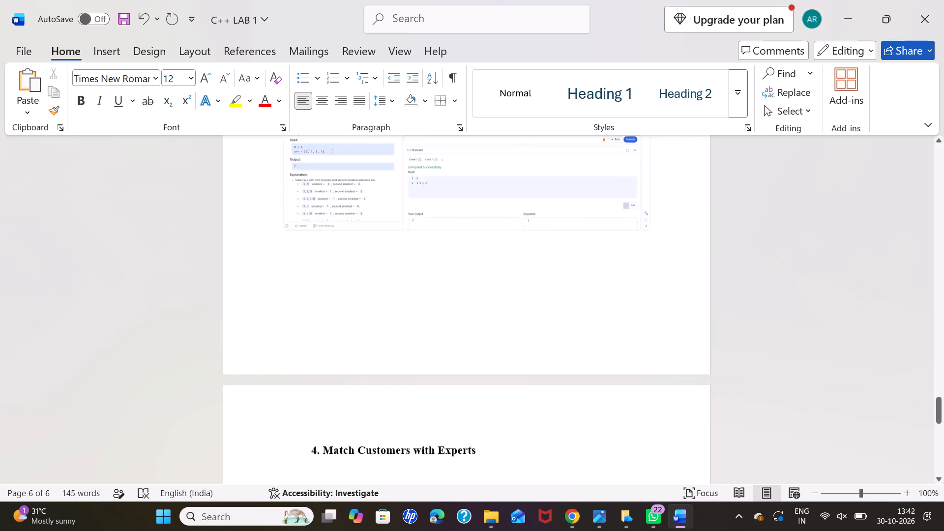
scroll(275, 307, "up", 3)
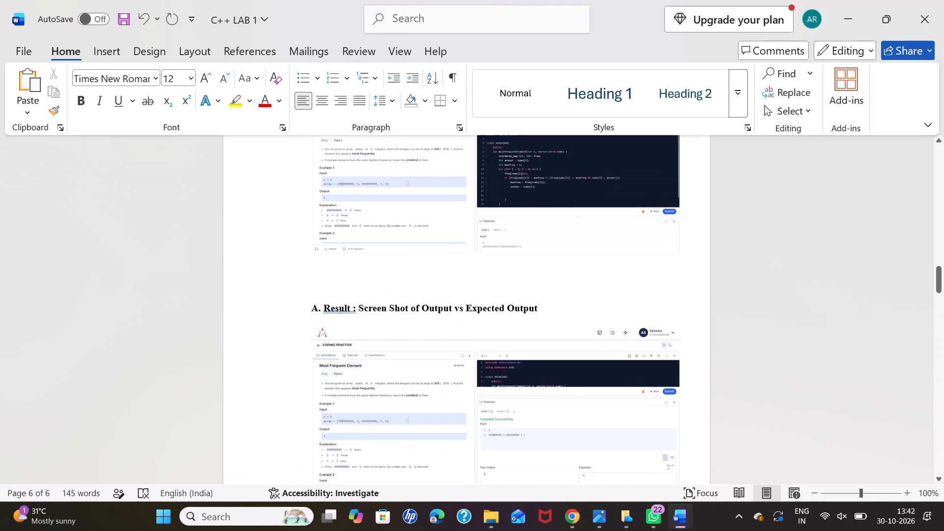
scroll(462, 245, "right", 1)
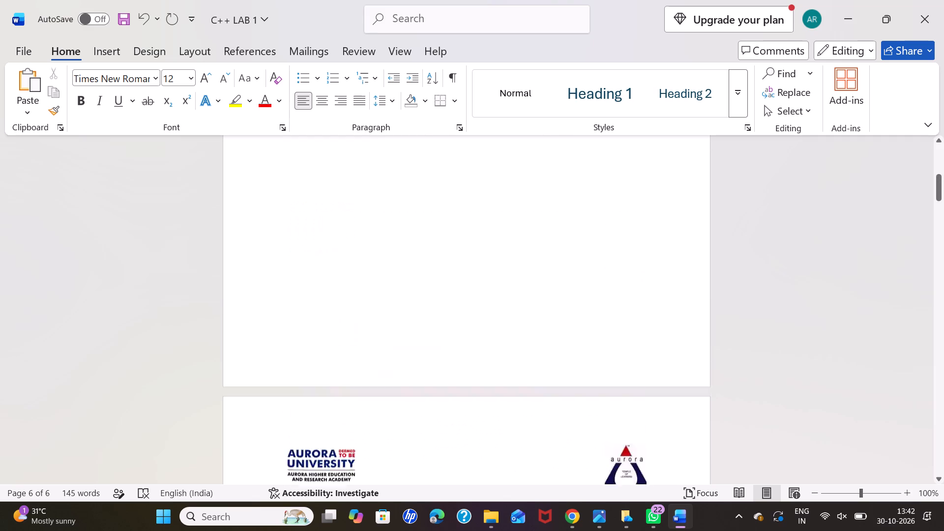
scroll(462, 245, "right", 1)
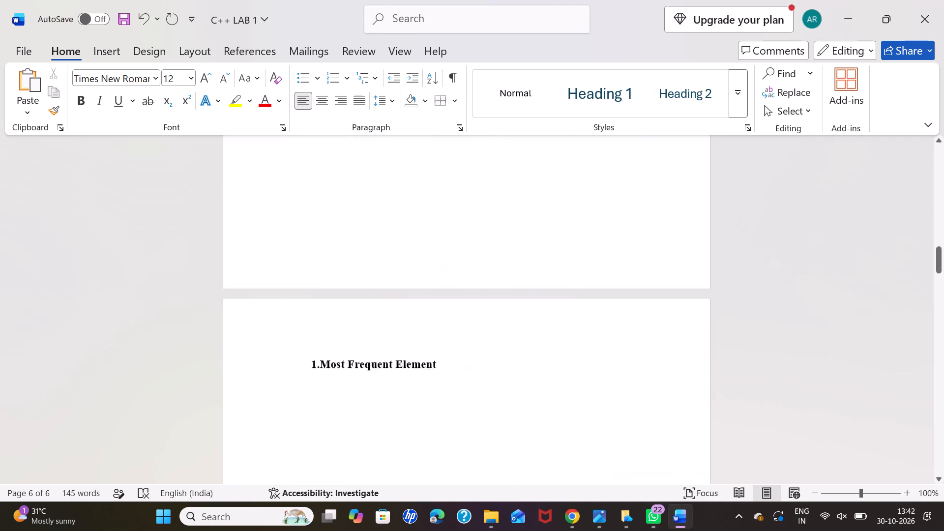
scroll(462, 245, "right", 2)
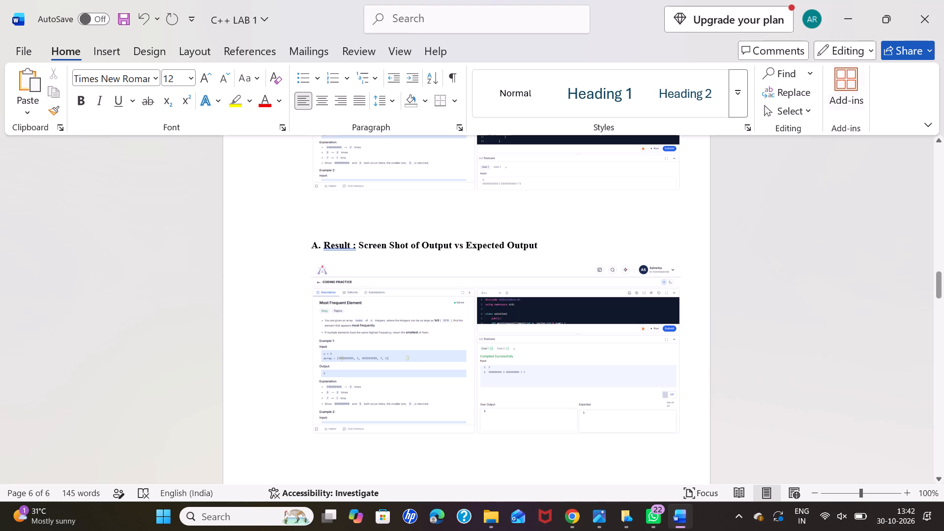
scroll(792, 258, "up", 1)
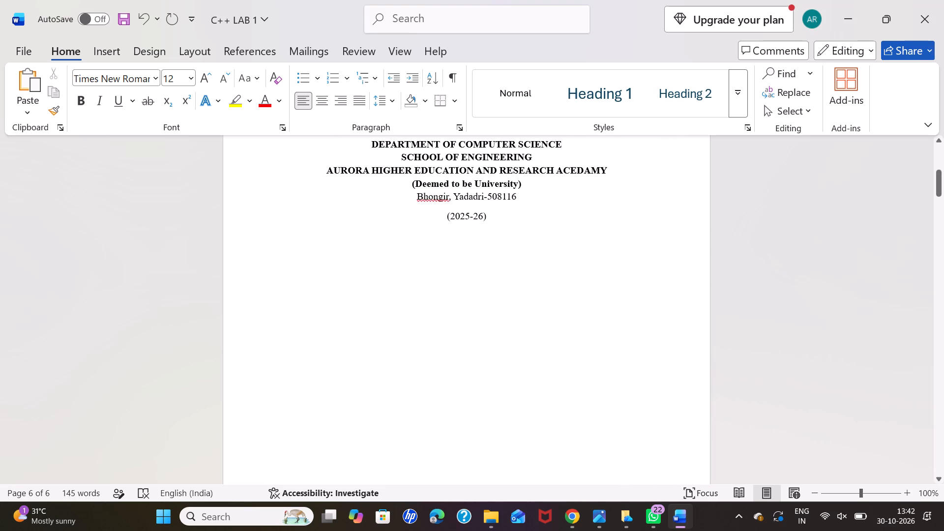
scroll(792, 258, "up", 1)
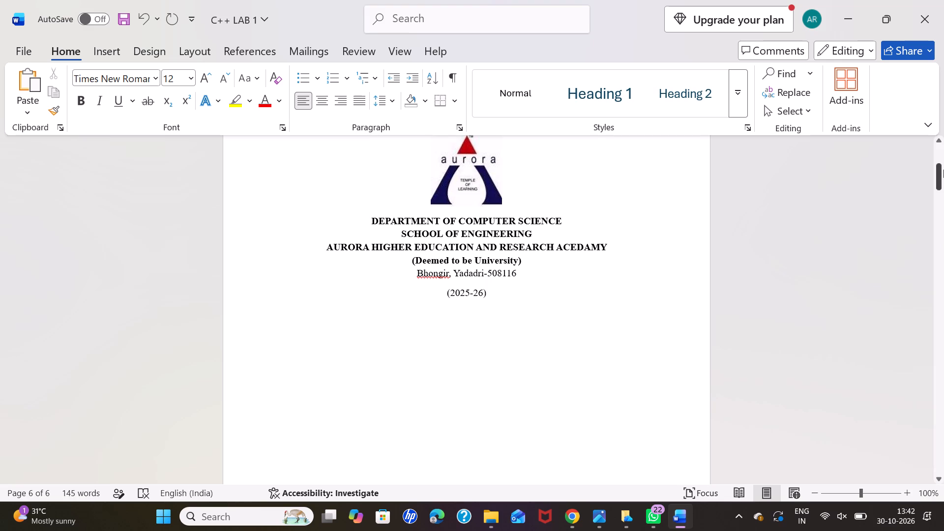
Close the "C++ LAB 1" document.
left_click(917, 6)
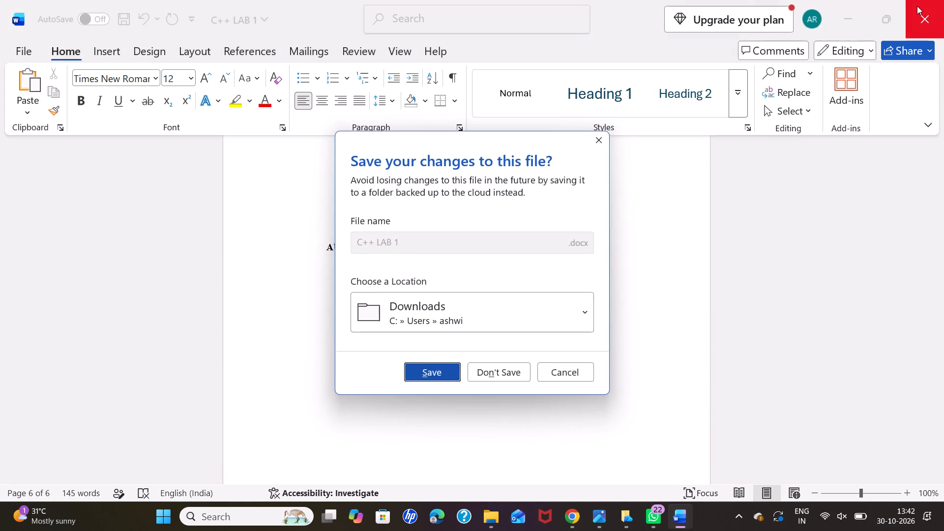